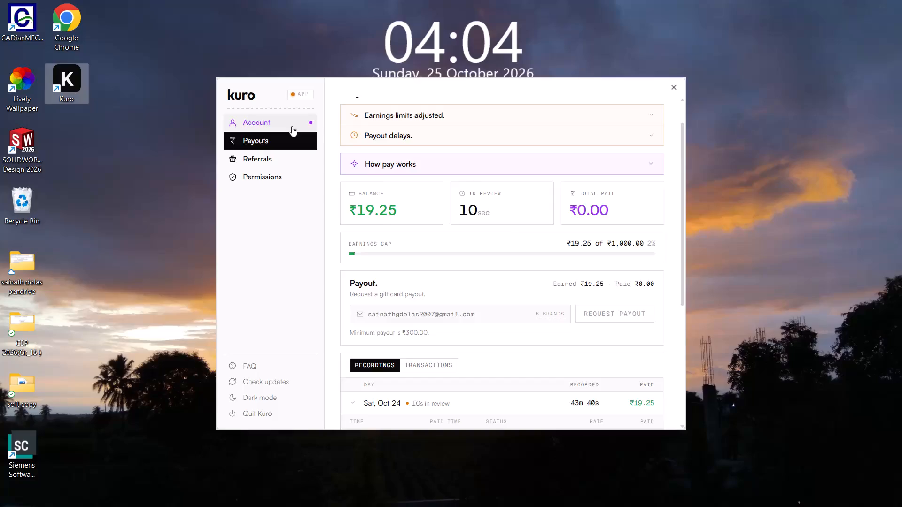
Switch to the Thermo_Report_MQC_Format document in Word and replace the first student's name in the Submitted by table with the new member's name.
{"action": "left_click", "coordinate": [292, 126]}
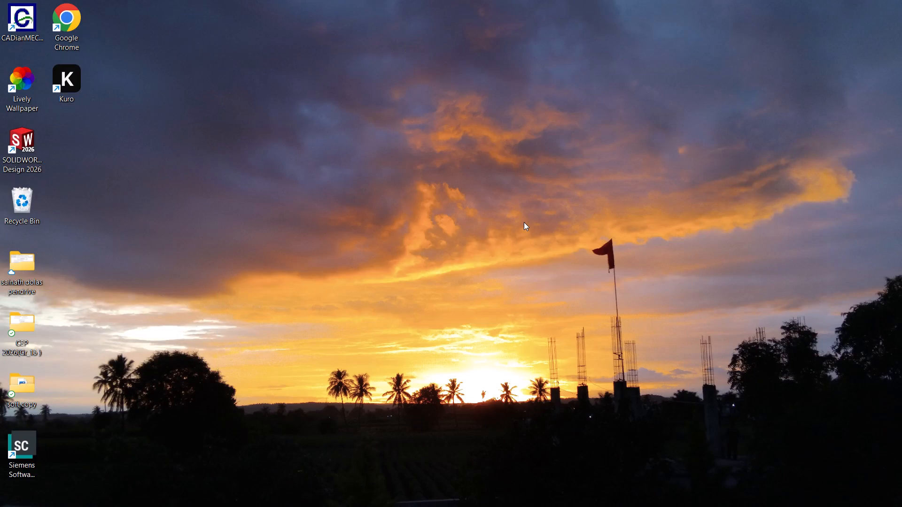
{"action": "left_click", "coordinate": [627, 491]}
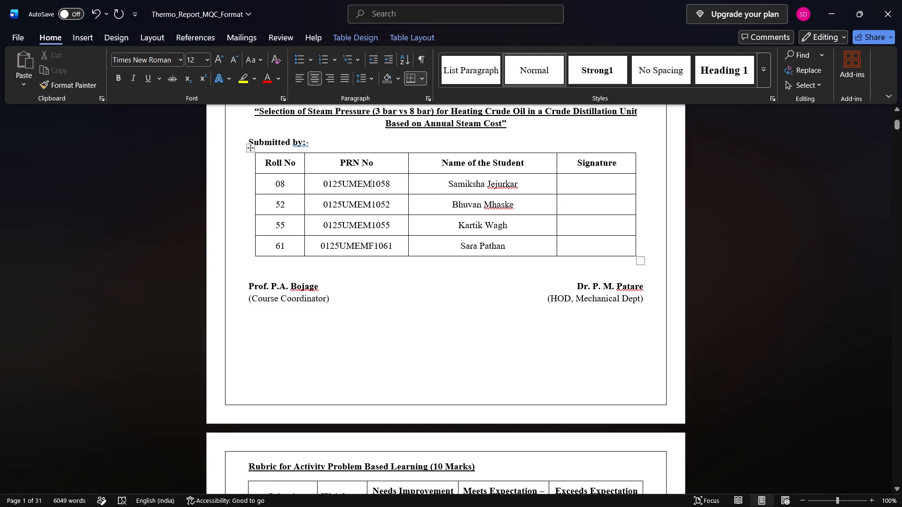
{"action": "left_click_drag", "start_coordinate": [521, 184], "coordinate": [452, 185]}
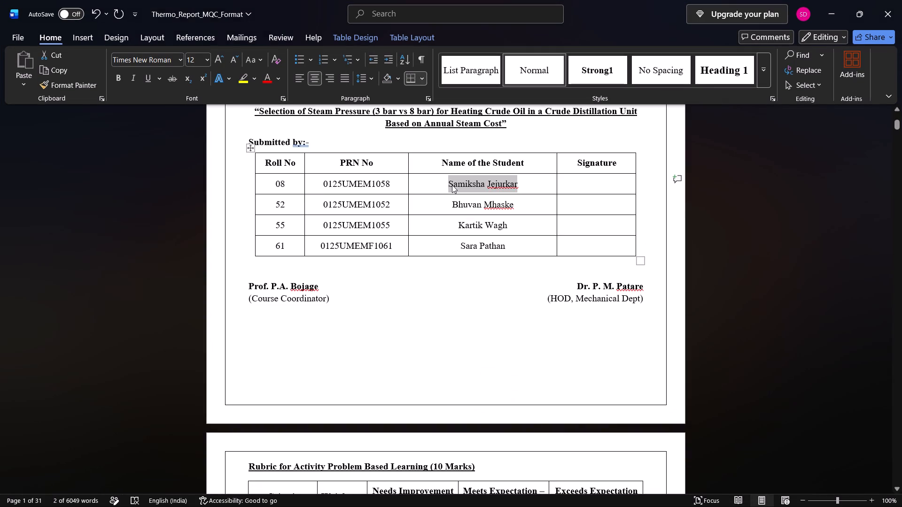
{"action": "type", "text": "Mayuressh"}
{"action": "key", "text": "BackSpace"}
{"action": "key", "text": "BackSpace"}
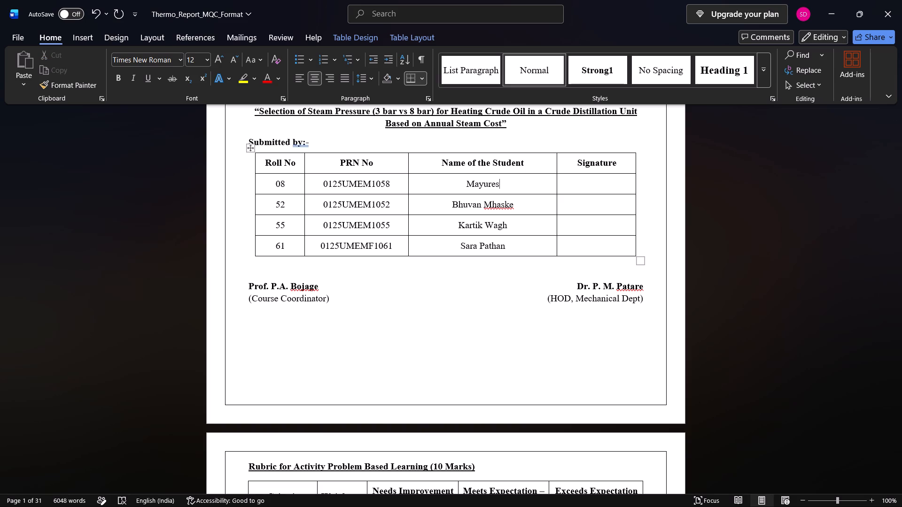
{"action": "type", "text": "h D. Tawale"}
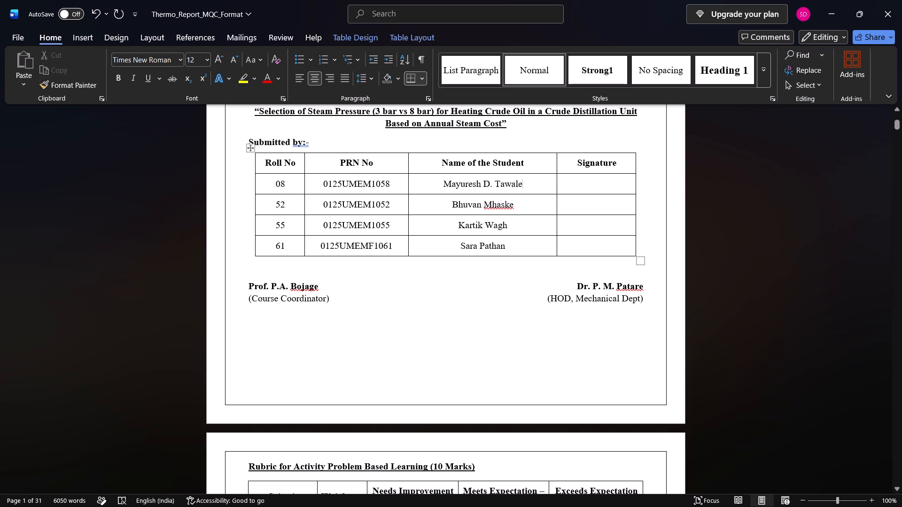
Replace the last two digits of the PRN in the second student row of the Submitted by table.
{"action": "left_click_drag", "start_coordinate": [391, 204], "coordinate": [392, 208]}
{"action": "key", "text": "BackSpace"}
{"action": "key", "text": "BackSpace"}
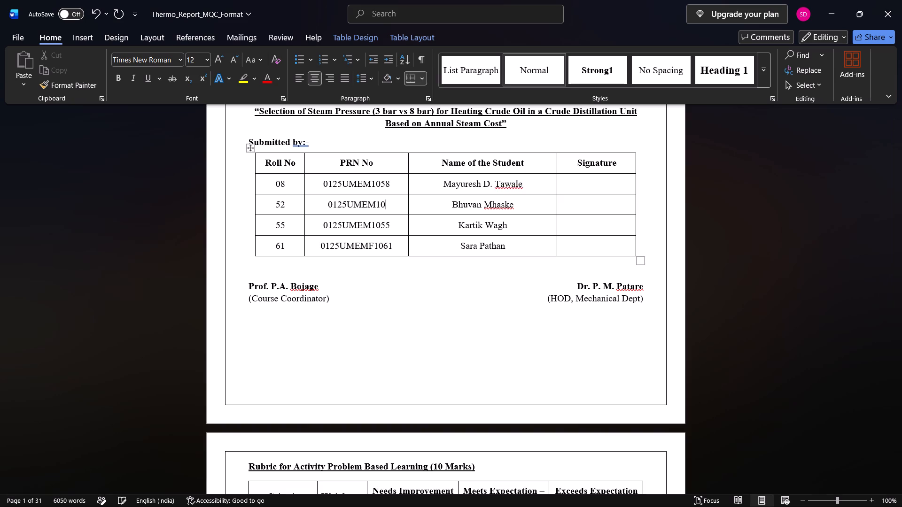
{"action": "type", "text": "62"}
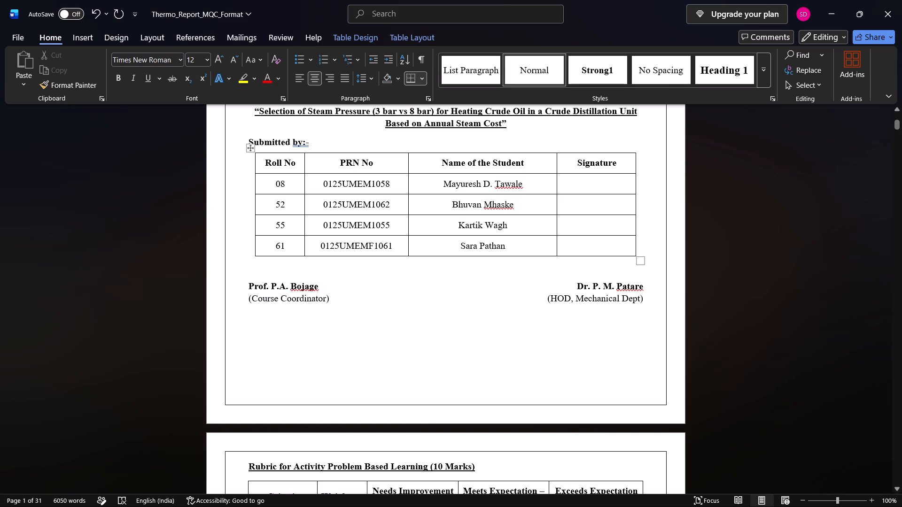
Replace the student name in the second row of the Submitted by table with the new member's name, including the middle initial.
{"action": "left_click", "coordinate": [519, 203]}
{"action": "key", "text": "BackSpace"}
{"action": "key", "text": "BackSpace"}
{"action": "key", "text": "BackSpace"}
{"action": "key", "text": "BackSpace"}
{"action": "key", "text": "BackSpace"}
{"action": "key", "text": "BackSpace"}
{"action": "key", "text": "BackSpace"}
{"action": "key", "text": "BackSpace"}
{"action": "key", "text": "BackSpace"}
{"action": "key", "text": "BackSpace"}
{"action": "key", "text": "BackSpace"}
{"action": "key", "text": "BackSpace"}
{"action": "key", "text": "BackSpace"}
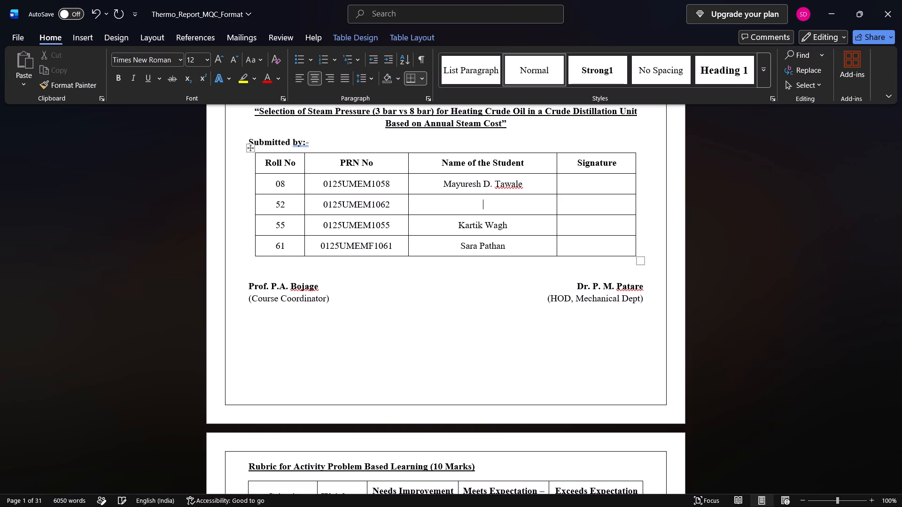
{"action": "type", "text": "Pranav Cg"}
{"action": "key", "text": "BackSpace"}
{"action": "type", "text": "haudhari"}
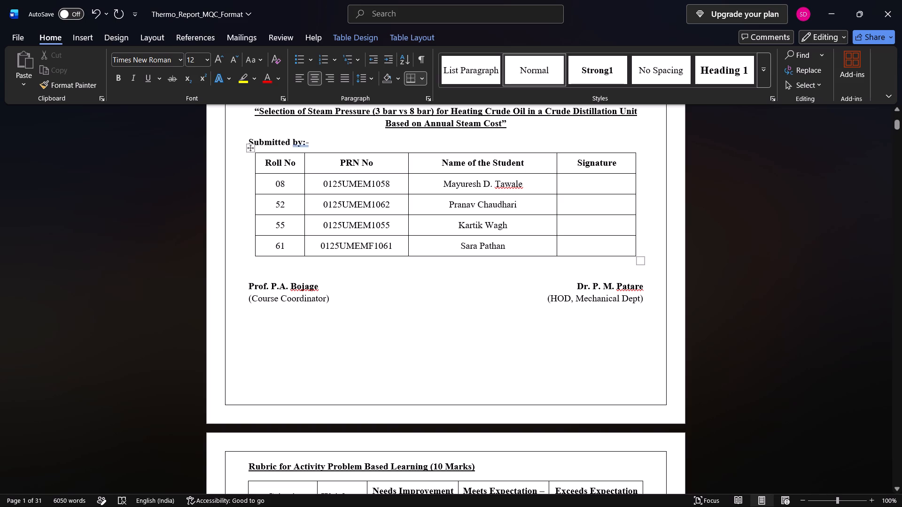
{"action": "left_click", "coordinate": [475, 202]}
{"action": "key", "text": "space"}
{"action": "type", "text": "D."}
Replace the student name in the third row of the Submitted by table with the new member's name and middle initial.
{"action": "left_click", "coordinate": [509, 227]}
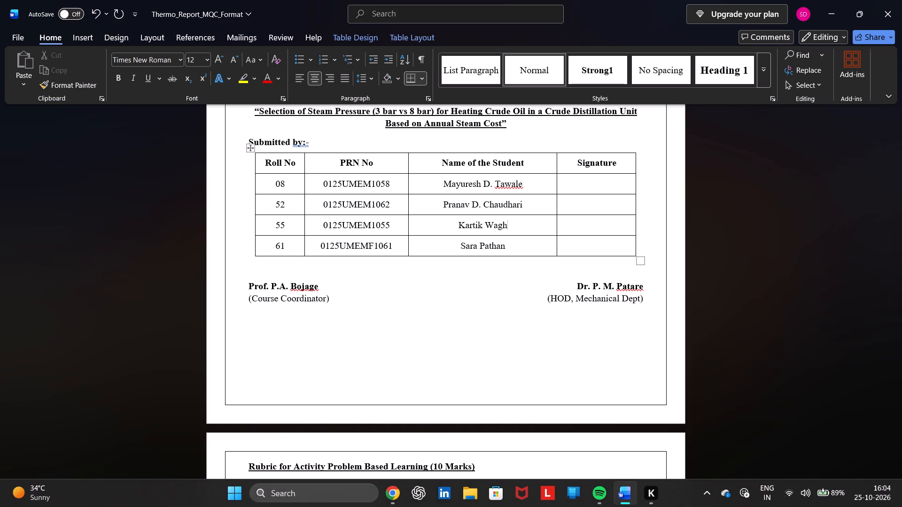
{"action": "key", "text": "BackSpace"}
{"action": "key", "text": "BackSpace"}
{"action": "key", "text": "BackSpace"}
{"action": "key", "text": "BackSpace"}
{"action": "key", "text": "BackSpace"}
{"action": "key", "text": "BackSpace"}
{"action": "key", "text": "BackSpace"}
{"action": "key", "text": "BackSpace"}
{"action": "key", "text": "BackSpace"}
{"action": "key", "text": "BackSpace"}
{"action": "key", "text": "BackSpace"}
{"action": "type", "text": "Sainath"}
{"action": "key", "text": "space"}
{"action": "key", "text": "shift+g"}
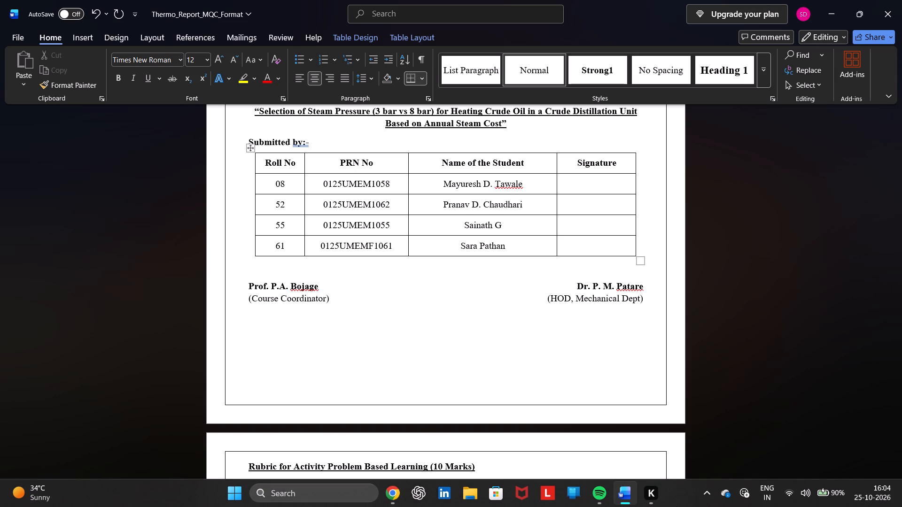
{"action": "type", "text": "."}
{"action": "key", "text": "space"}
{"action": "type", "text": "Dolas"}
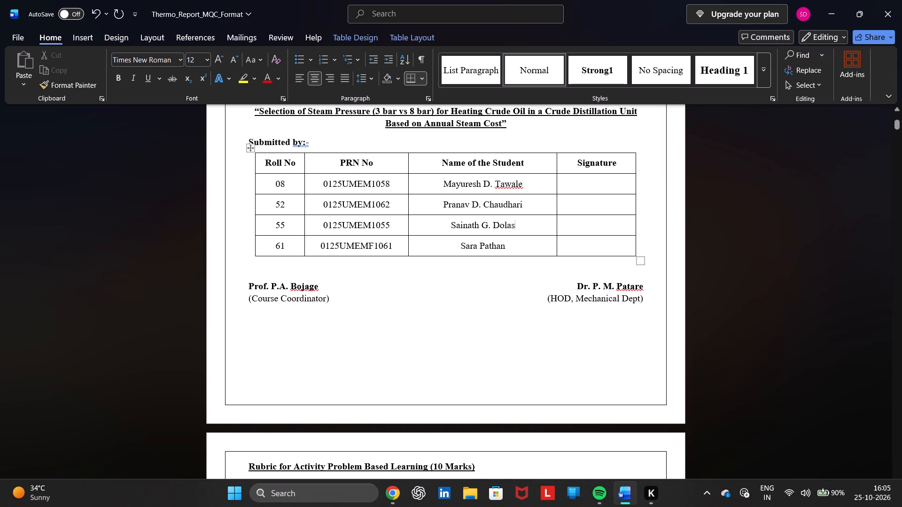
Replace the last two digits of the PRN in the third student row of the Submitted by table.
{"action": "left_click", "coordinate": [390, 225]}
{"action": "key", "text": "BackSpace"}
{"action": "key", "text": "BackSpace"}
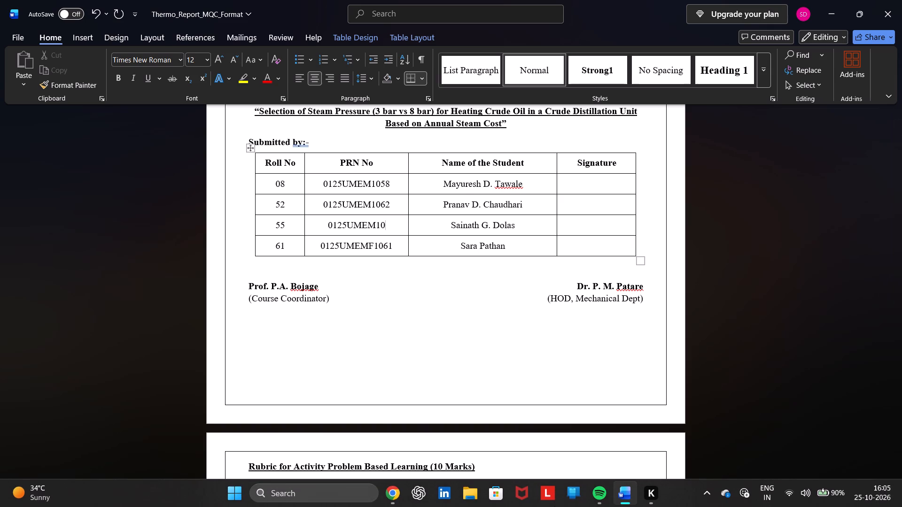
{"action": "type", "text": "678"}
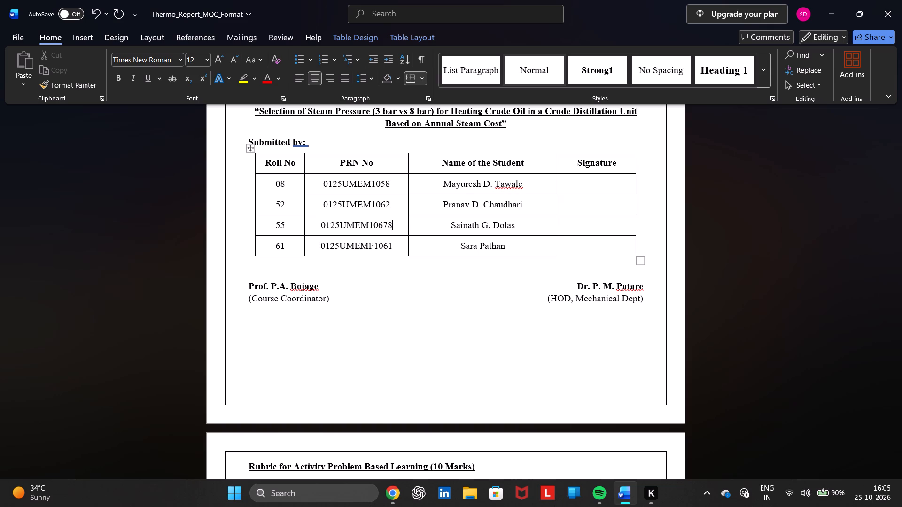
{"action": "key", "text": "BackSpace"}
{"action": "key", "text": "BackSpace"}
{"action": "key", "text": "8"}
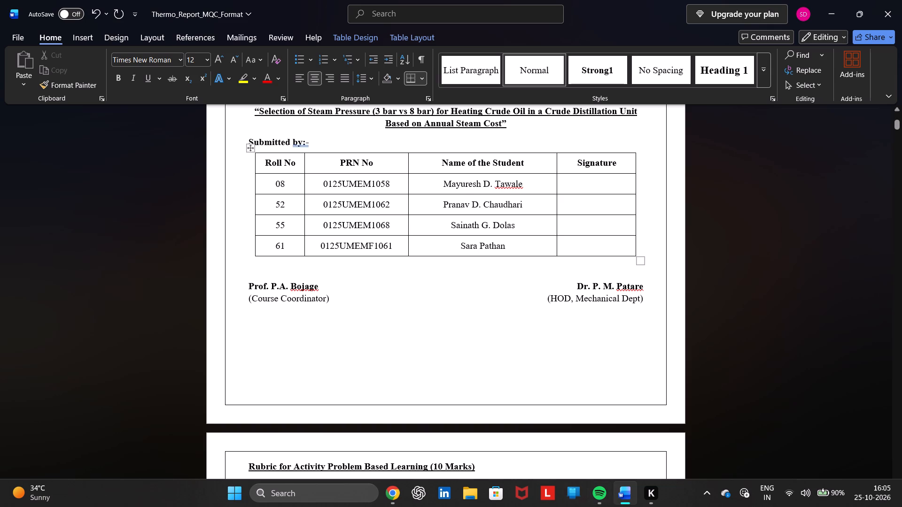
Correct the PRN in the fourth student row, removing the letter F and entering the new member's final four digits.
{"action": "left_click", "coordinate": [395, 247]}
{"action": "key", "text": "BackSpace"}
{"action": "key", "text": "BackSpace"}
{"action": "key", "text": "BackSpace"}
{"action": "key", "text": "BackSpace"}
{"action": "key", "text": "BackSpace"}
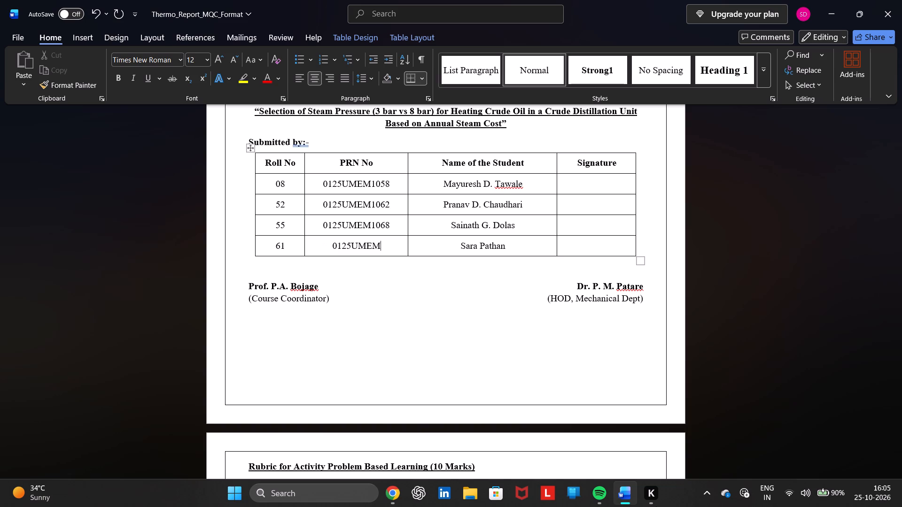
{"action": "key", "text": "ctrl+z"}
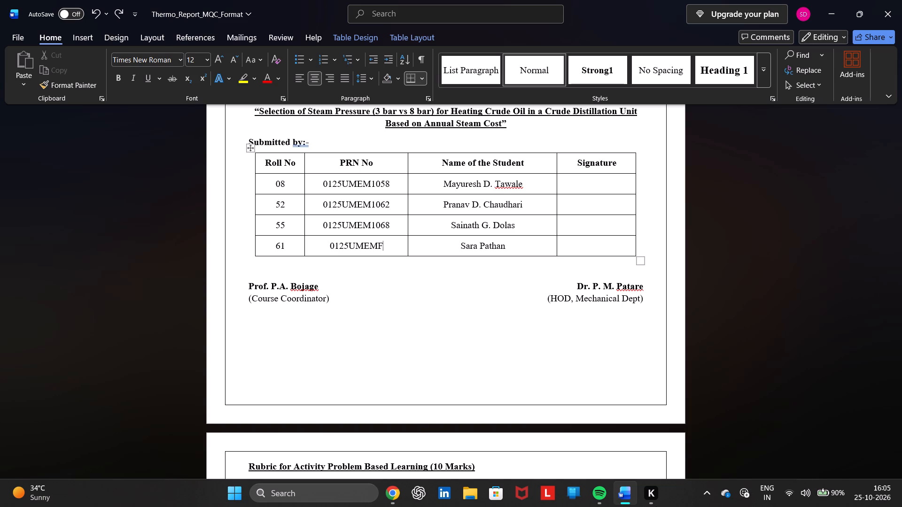
{"action": "left_click", "coordinate": [376, 247]}
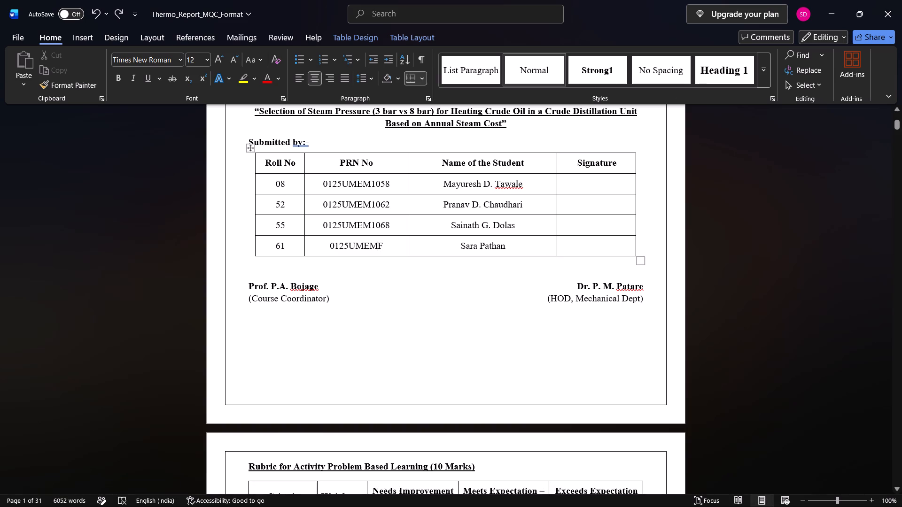
{"action": "key", "text": "BackSpace"}
{"action": "left_click", "coordinate": [386, 246]}
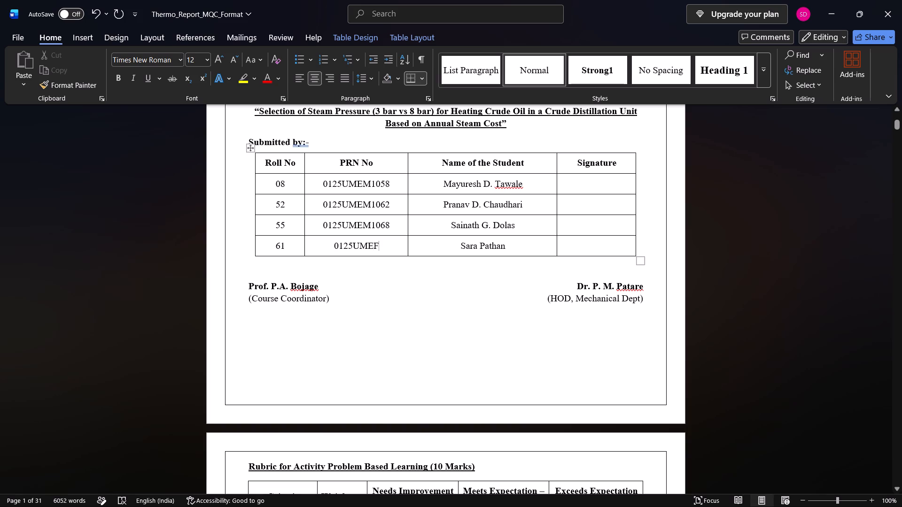
{"action": "key", "text": "BackSpace"}
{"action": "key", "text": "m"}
{"action": "key", "text": "BackSpace"}
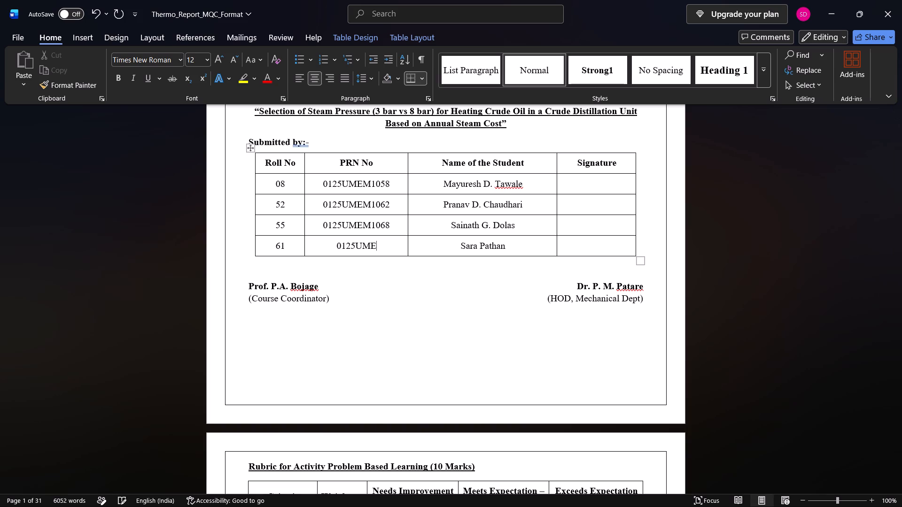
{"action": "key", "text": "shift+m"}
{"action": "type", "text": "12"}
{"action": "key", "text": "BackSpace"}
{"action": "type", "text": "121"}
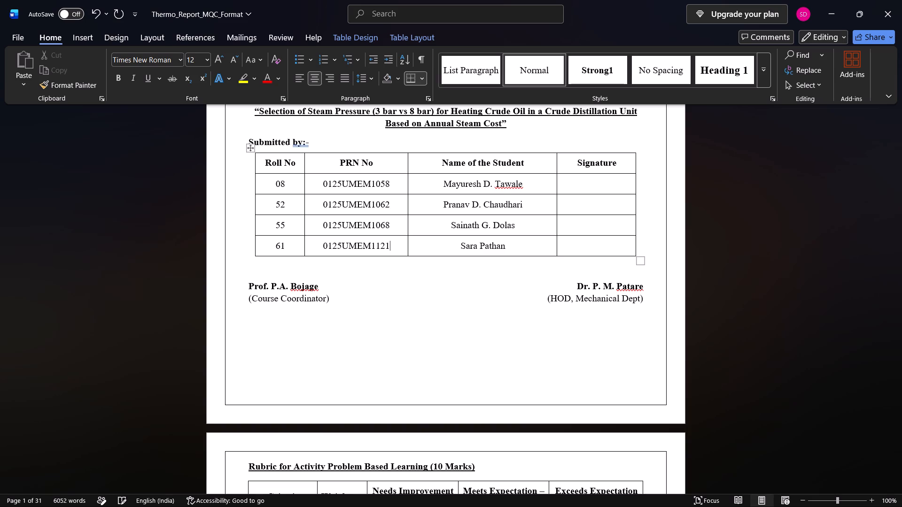
Replace the student name in the fourth row of the Submitted by table with the new member's name and middle initial.
{"action": "left_click_drag", "start_coordinate": [513, 248], "coordinate": [462, 249]}
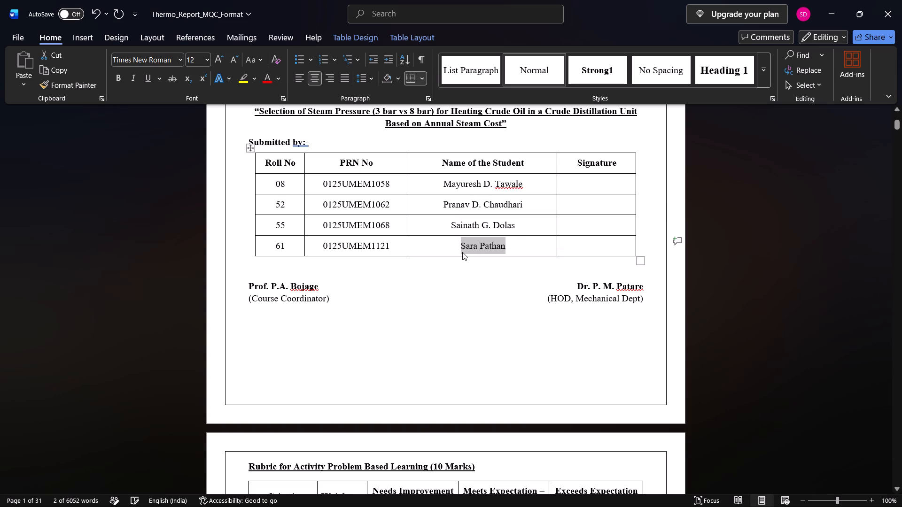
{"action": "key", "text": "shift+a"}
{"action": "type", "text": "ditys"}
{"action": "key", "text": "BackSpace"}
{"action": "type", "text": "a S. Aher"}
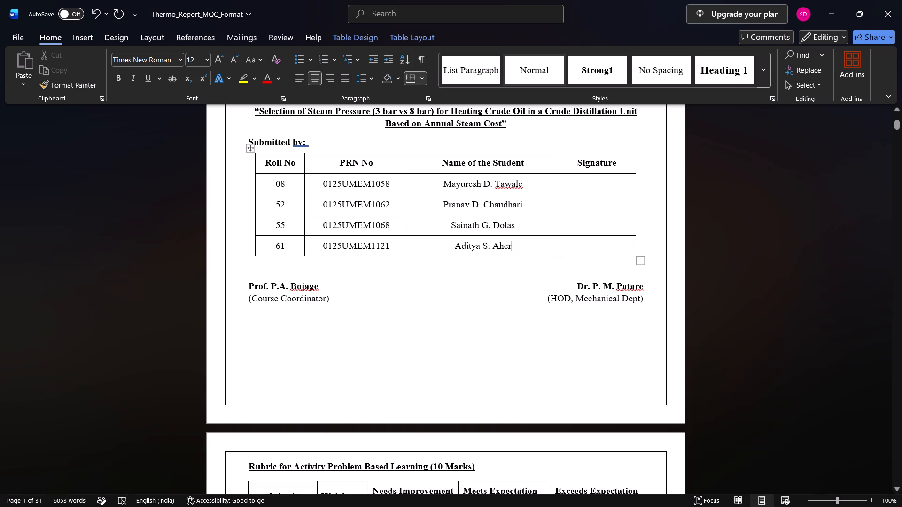
Set the first student's roll number to 58 in the Project-Based Activity (10 Marks) table.
{"action": "scroll", "coordinate": [434, 326], "scroll_direction": "down", "scroll_amount": 6}
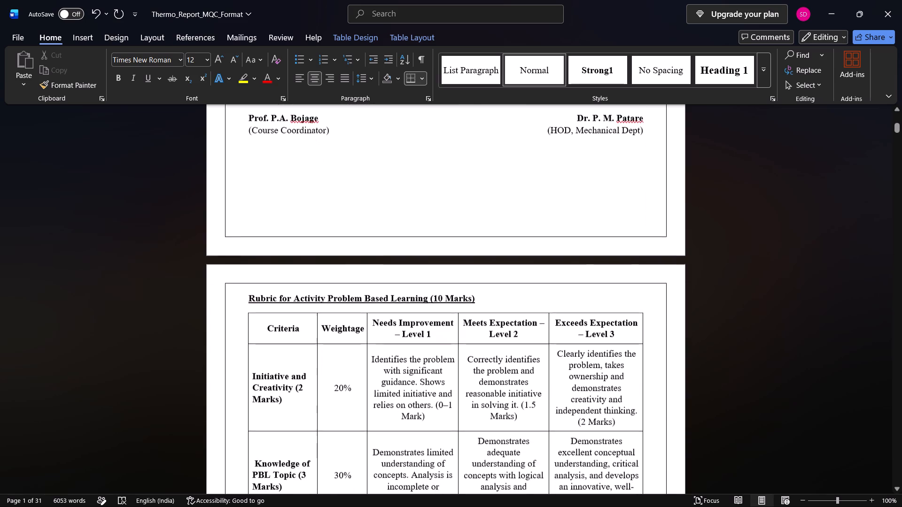
{"action": "scroll", "coordinate": [434, 335], "scroll_direction": "down", "scroll_amount": 10}
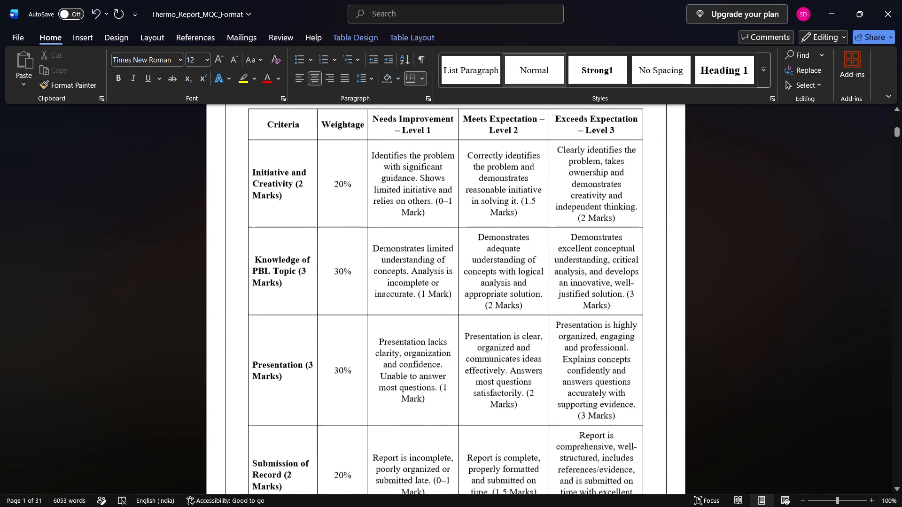
{"action": "scroll", "coordinate": [434, 335], "scroll_direction": "down", "scroll_amount": 2}
{"action": "scroll", "coordinate": [434, 335], "scroll_direction": "up", "scroll_amount": 1}
{"action": "scroll", "coordinate": [434, 335], "scroll_direction": "down", "scroll_amount": 13}
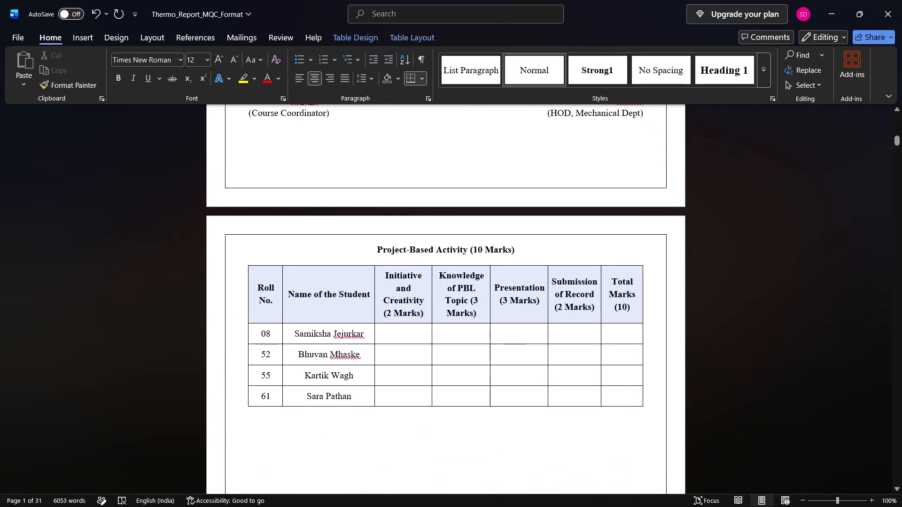
{"action": "left_click_drag", "start_coordinate": [366, 332], "coordinate": [282, 337]}
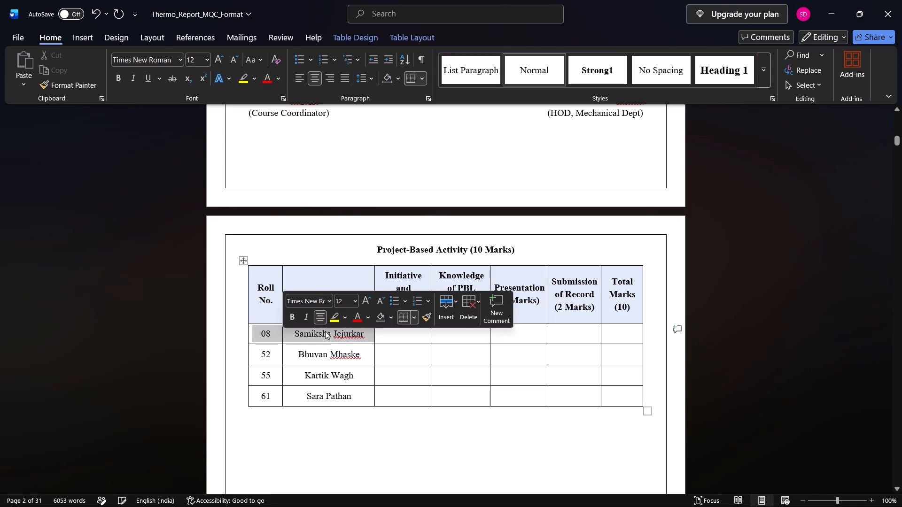
{"action": "left_click", "coordinate": [327, 331]}
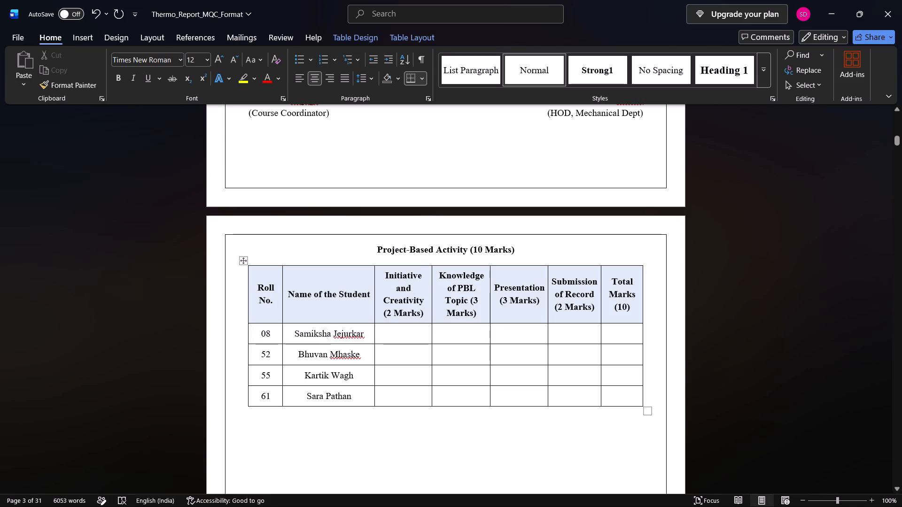
{"action": "left_click", "coordinate": [265, 333]}
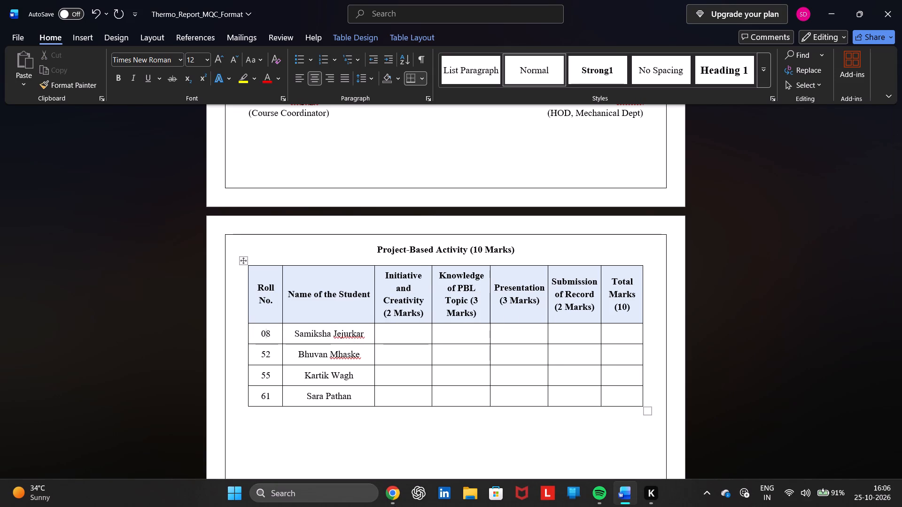
{"action": "key", "text": "BackSpace"}
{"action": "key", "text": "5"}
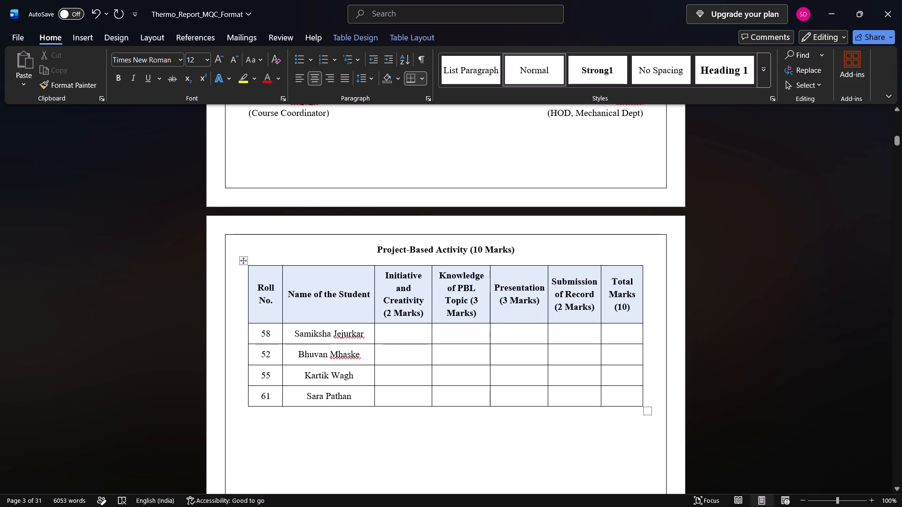
Set the roll numbers in the second, third and fourth student rows of the Project-Based Activity table to 62, 68 and 121.
{"action": "left_click", "coordinate": [264, 353]}
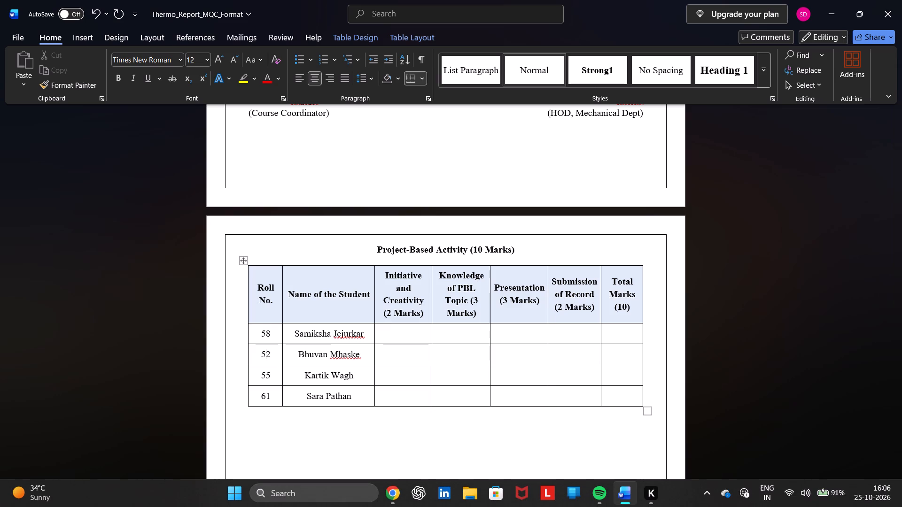
{"action": "key", "text": "BackSpace"}
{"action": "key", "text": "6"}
{"action": "key", "text": "Down"}
{"action": "key", "text": "Right"}
{"action": "key", "text": "BackSpace"}
{"action": "key", "text": "BackSpace"}
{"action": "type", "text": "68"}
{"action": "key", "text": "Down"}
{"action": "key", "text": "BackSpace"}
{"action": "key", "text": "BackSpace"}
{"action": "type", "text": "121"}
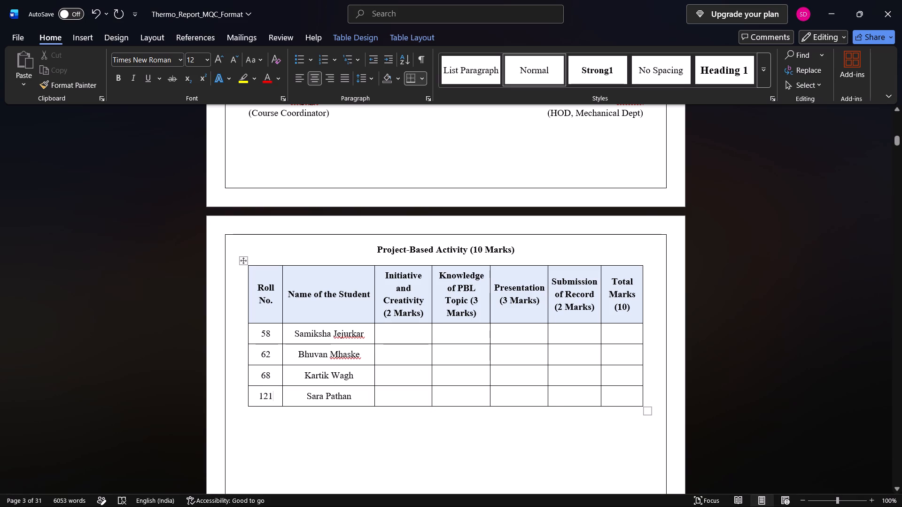
Replace the student name in the first row of the Project-Based Activity table with the new member's first name and surname.
{"action": "left_click_drag", "start_coordinate": [363, 336], "coordinate": [311, 337]}
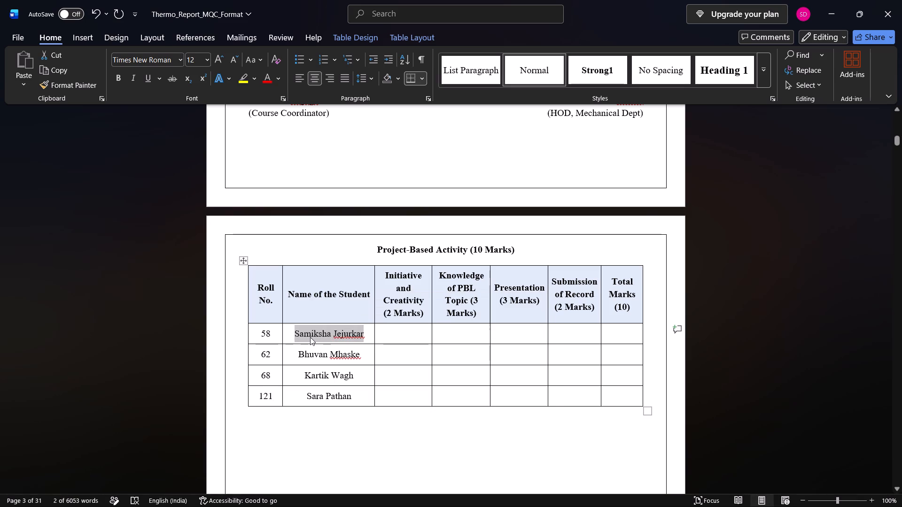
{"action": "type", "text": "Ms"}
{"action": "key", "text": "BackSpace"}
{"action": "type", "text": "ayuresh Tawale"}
Replace the student name in the second row of the Project-Based Activity table with the new member's first name and surname.
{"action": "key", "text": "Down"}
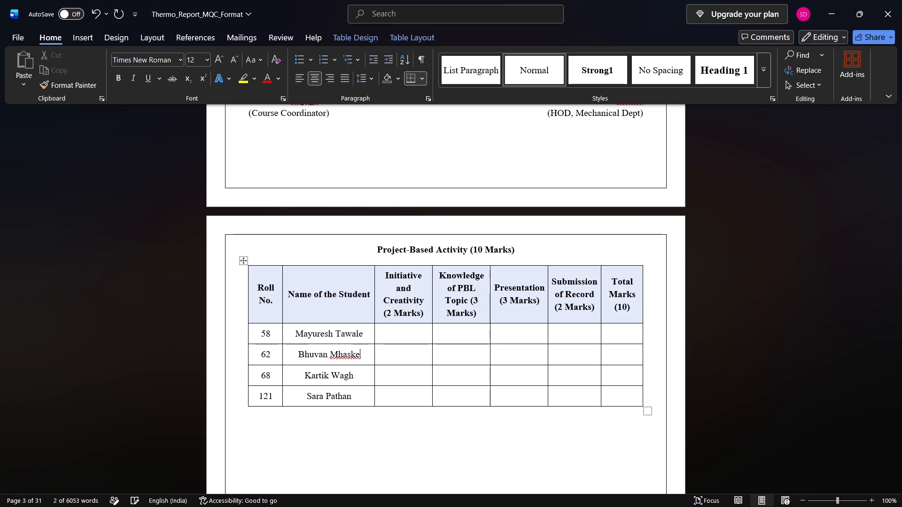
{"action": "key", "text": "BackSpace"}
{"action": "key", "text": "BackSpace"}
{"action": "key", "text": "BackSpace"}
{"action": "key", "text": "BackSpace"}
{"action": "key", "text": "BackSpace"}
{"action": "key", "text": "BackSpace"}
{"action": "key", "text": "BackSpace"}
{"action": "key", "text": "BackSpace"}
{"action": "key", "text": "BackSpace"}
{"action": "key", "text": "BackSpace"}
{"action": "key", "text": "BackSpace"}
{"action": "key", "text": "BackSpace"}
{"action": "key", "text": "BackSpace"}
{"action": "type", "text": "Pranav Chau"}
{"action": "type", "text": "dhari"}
Replace the student name in the third row of the Project-Based Activity table with the new member's first name and surname.
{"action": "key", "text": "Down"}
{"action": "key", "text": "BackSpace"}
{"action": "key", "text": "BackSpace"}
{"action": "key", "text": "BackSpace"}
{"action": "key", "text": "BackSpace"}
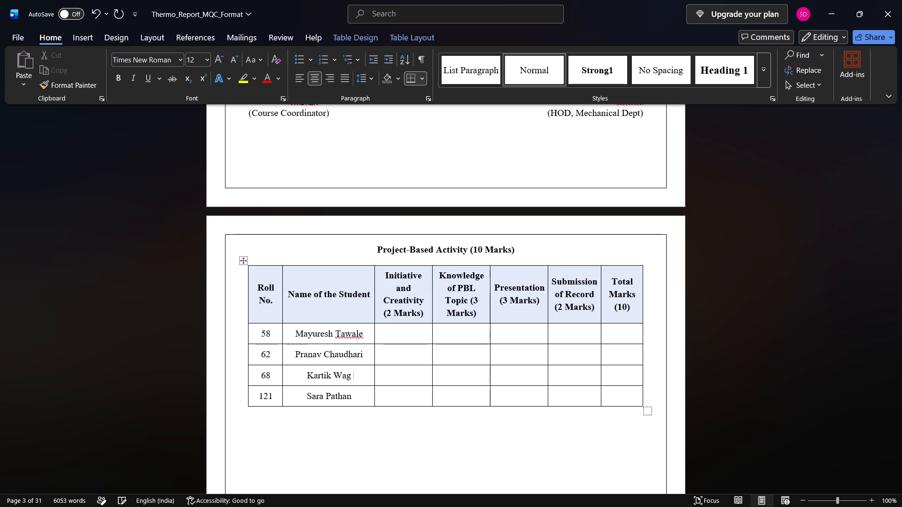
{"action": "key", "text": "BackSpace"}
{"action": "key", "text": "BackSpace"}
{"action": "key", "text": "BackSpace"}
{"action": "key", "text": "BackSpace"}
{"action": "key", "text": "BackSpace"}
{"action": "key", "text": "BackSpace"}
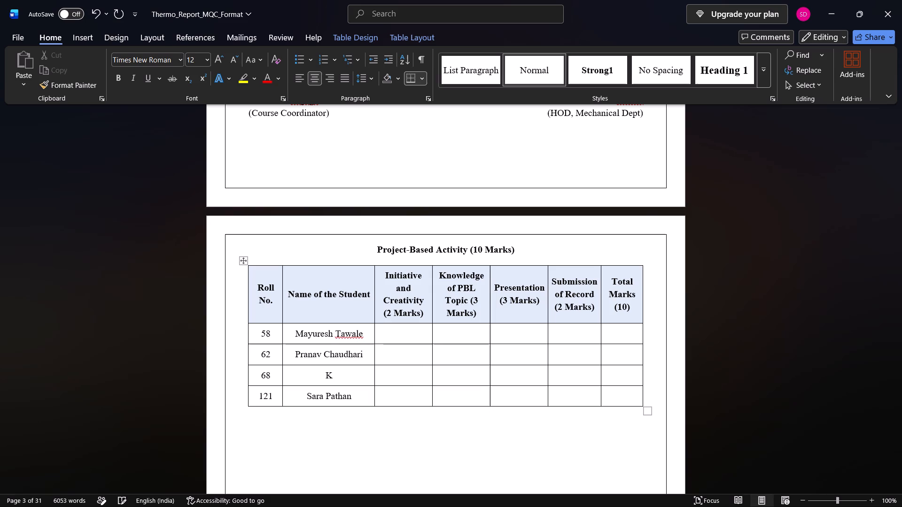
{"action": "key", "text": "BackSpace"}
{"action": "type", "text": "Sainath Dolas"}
Replace the student name in the fourth row of the Project-Based Activity table with the new member's first name and surname.
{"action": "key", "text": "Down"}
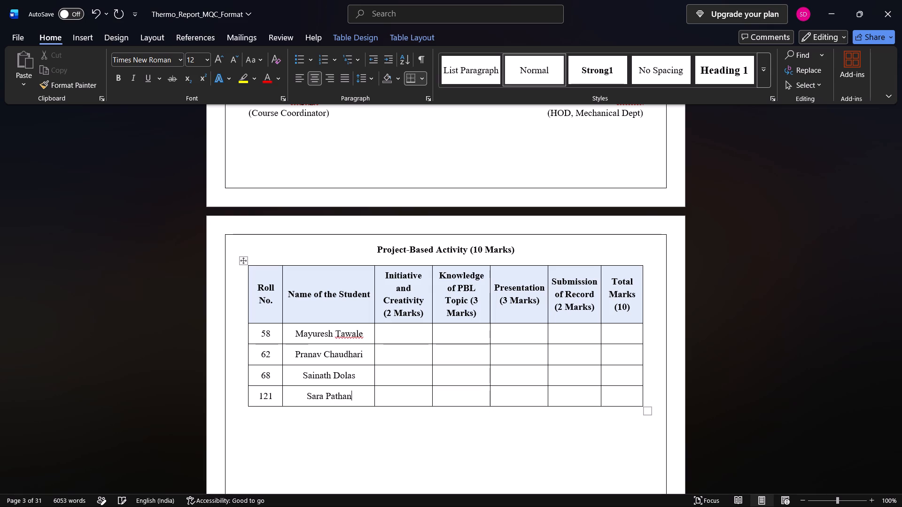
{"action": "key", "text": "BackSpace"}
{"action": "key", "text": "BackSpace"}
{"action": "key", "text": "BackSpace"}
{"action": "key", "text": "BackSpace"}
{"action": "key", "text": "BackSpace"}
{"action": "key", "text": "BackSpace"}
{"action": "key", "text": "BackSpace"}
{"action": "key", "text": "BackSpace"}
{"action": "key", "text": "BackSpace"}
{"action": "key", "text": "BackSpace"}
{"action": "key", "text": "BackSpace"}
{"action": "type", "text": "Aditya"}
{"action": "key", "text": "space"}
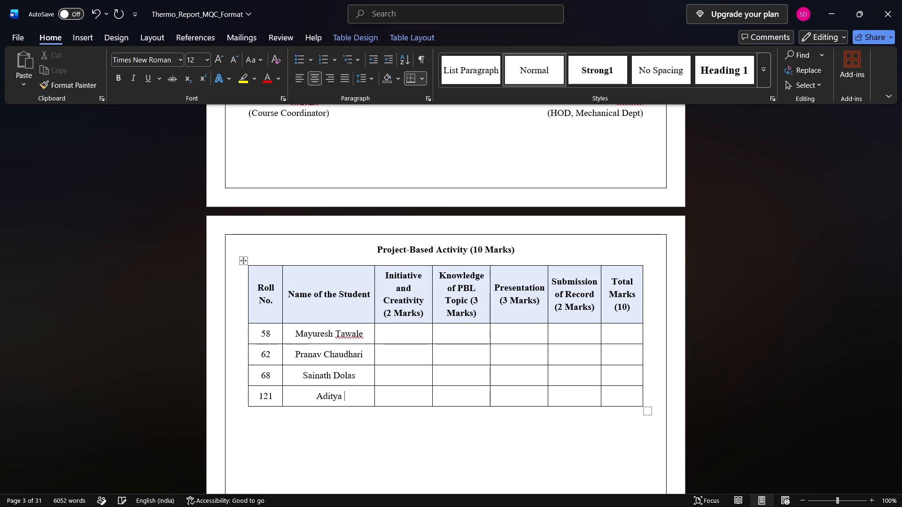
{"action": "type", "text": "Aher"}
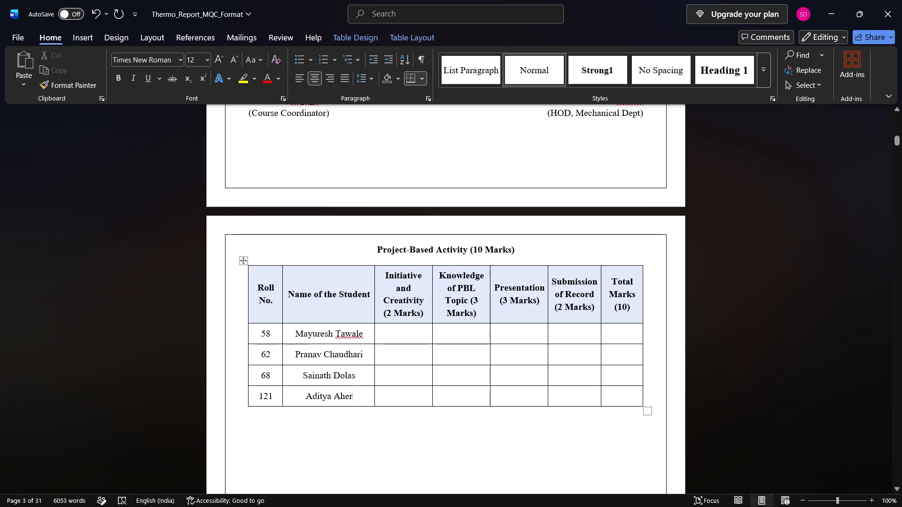
Correct the PRN letters in the Certificate page's student table, changing F to M in the first row and removing F in the fourth.
{"action": "scroll", "coordinate": [476, 342], "scroll_direction": "down", "scroll_amount": 2}
{"action": "scroll", "coordinate": [571, 373], "scroll_direction": "down", "scroll_amount": 4}
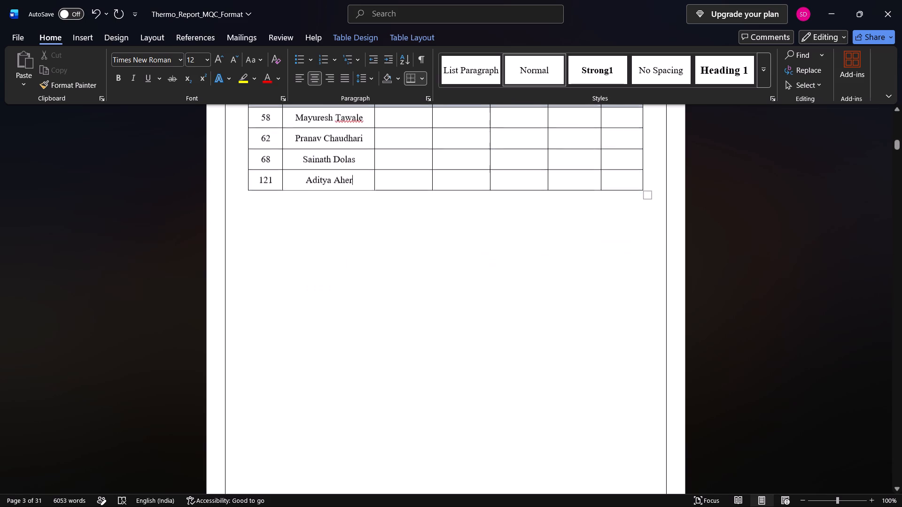
{"action": "scroll", "coordinate": [567, 367], "scroll_direction": "down", "scroll_amount": 16}
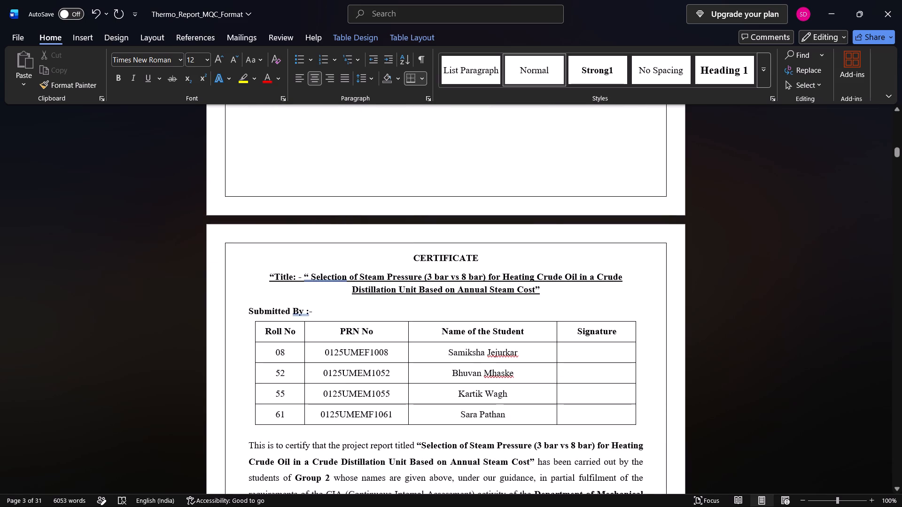
{"action": "scroll", "coordinate": [403, 269], "scroll_direction": "down", "scroll_amount": 3}
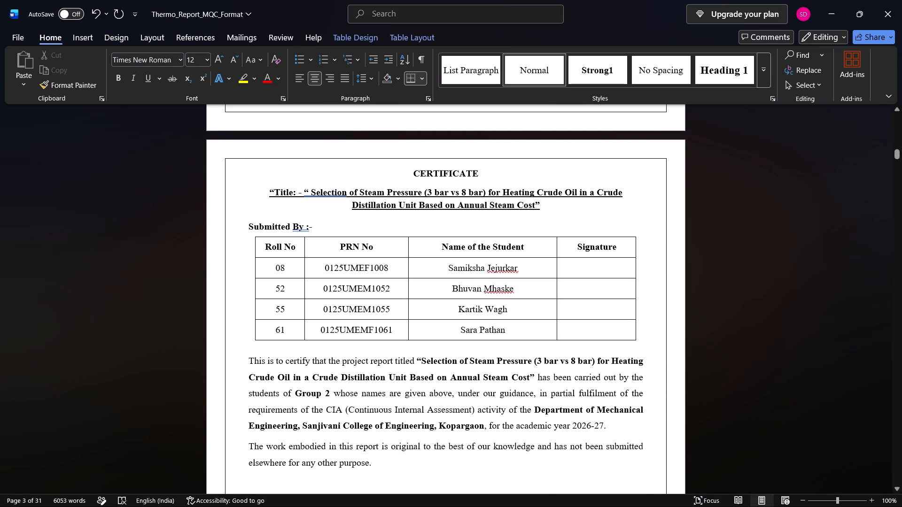
{"action": "left_click", "coordinate": [369, 267]}
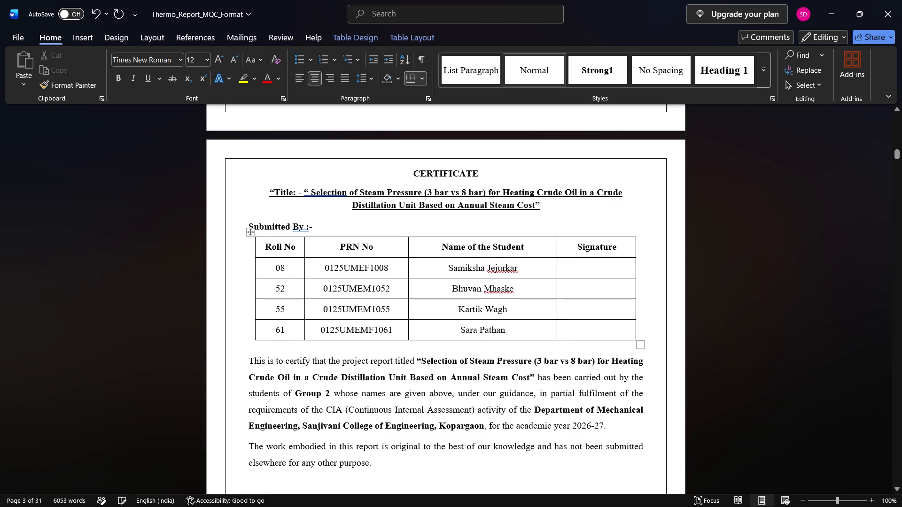
{"action": "key", "text": "BackSpace"}
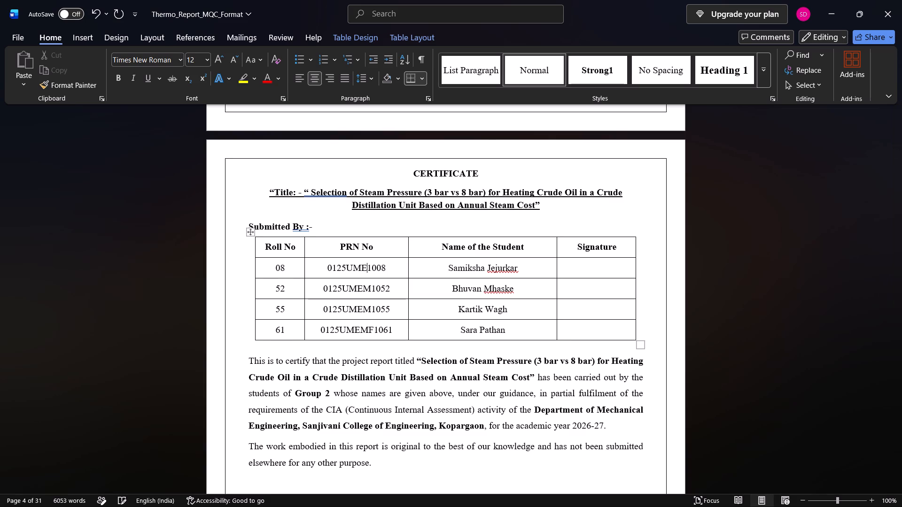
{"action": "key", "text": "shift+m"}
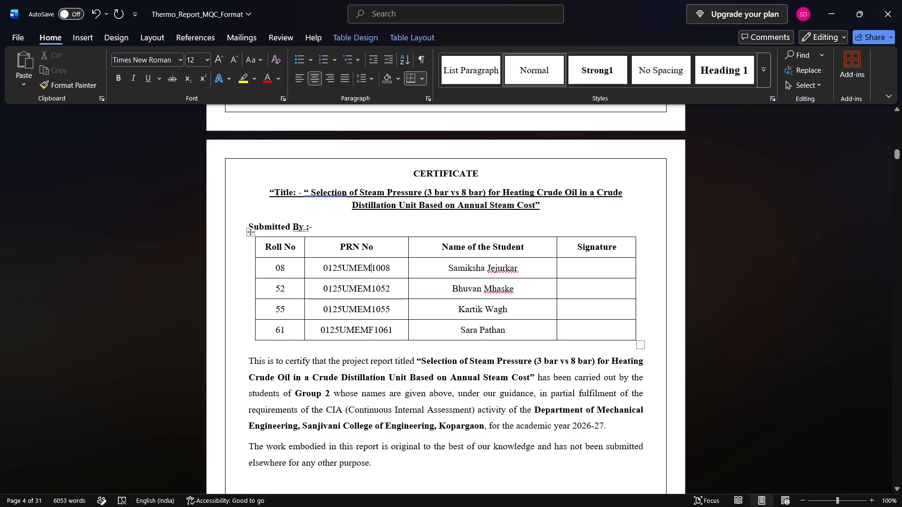
{"action": "left_click", "coordinate": [373, 330]}
{"action": "key", "text": "BackSpace"}
Replace the last two digits of the PRN in the first student row of the Certificate table with the new member's digits.
{"action": "left_click", "coordinate": [389, 269]}
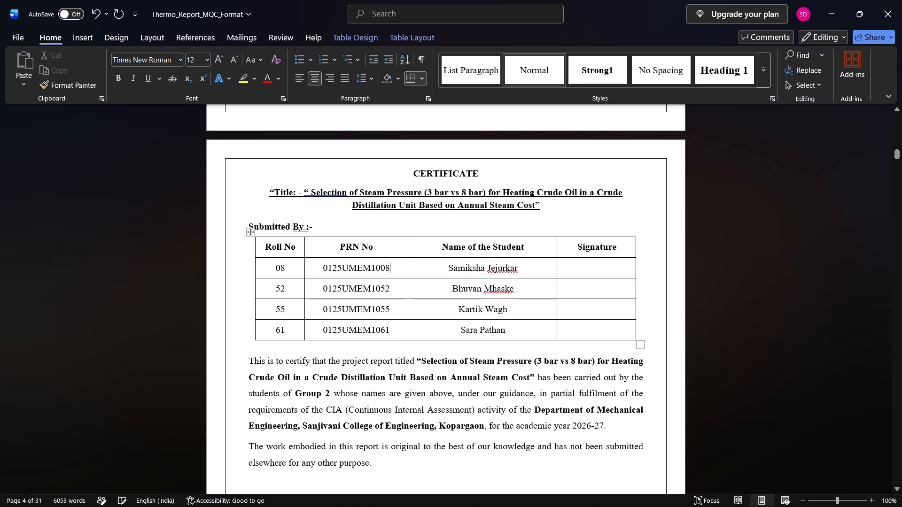
{"action": "key", "text": "BackSpace"}
{"action": "key", "text": "BackSpace"}
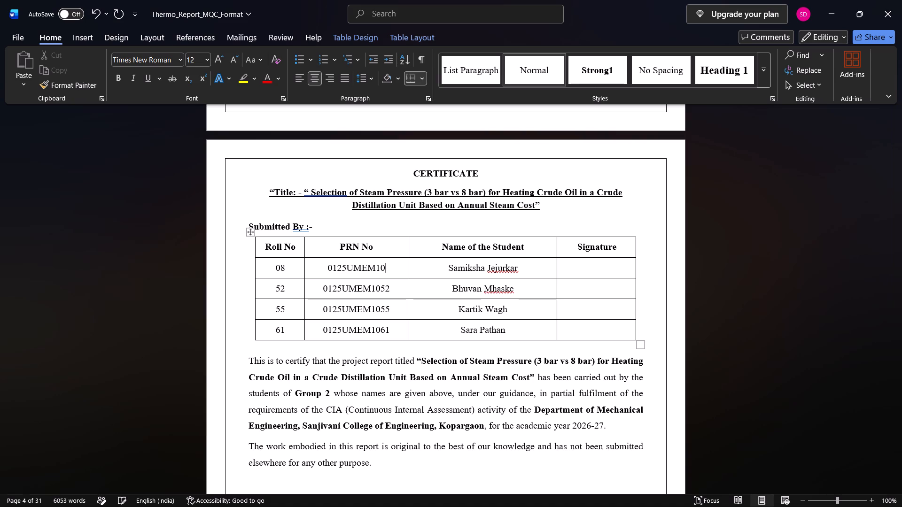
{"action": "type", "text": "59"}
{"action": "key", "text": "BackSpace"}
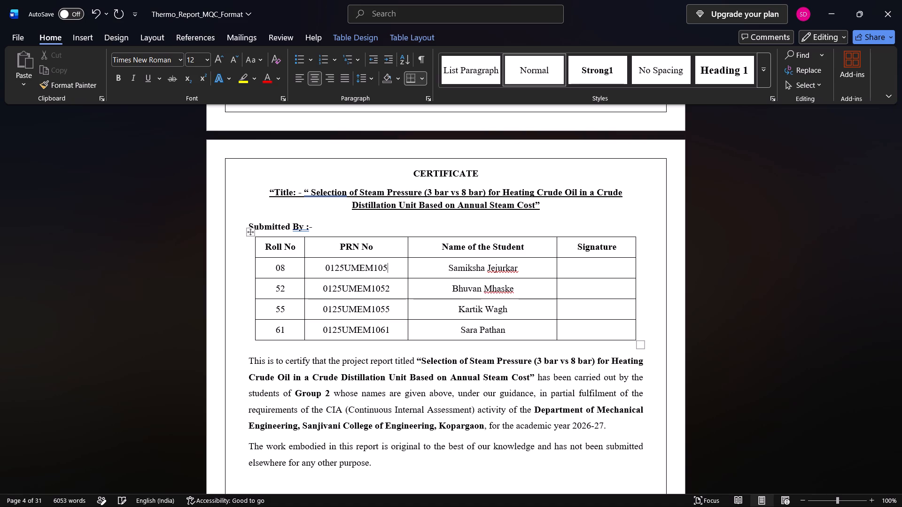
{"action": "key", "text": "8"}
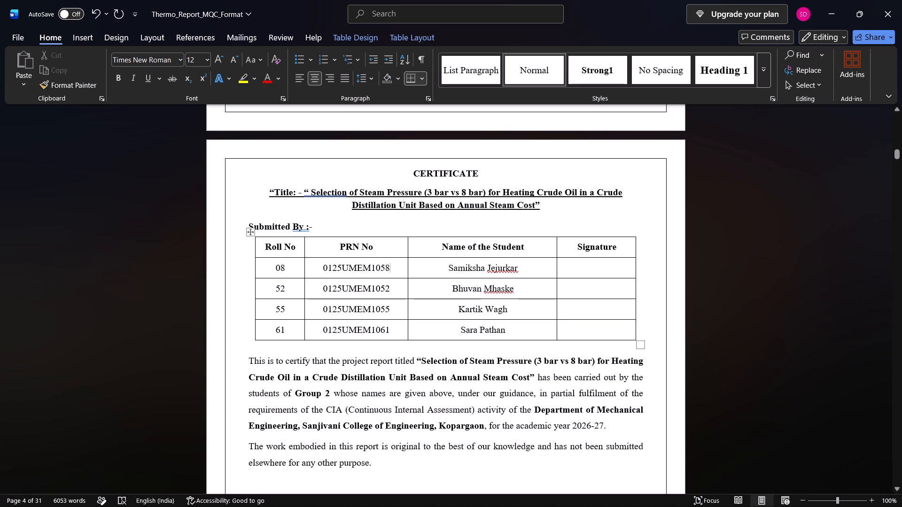
Replace the last two digits of the PRN in the second student row of the Certificate table with the new member's digits.
{"action": "left_click", "coordinate": [391, 291]}
{"action": "key", "text": "BackSpace"}
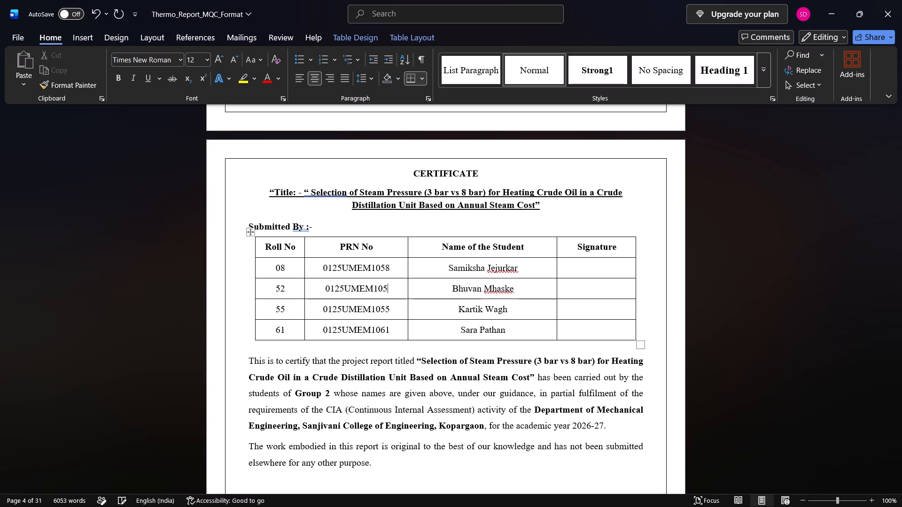
{"action": "key", "text": "BackSpace"}
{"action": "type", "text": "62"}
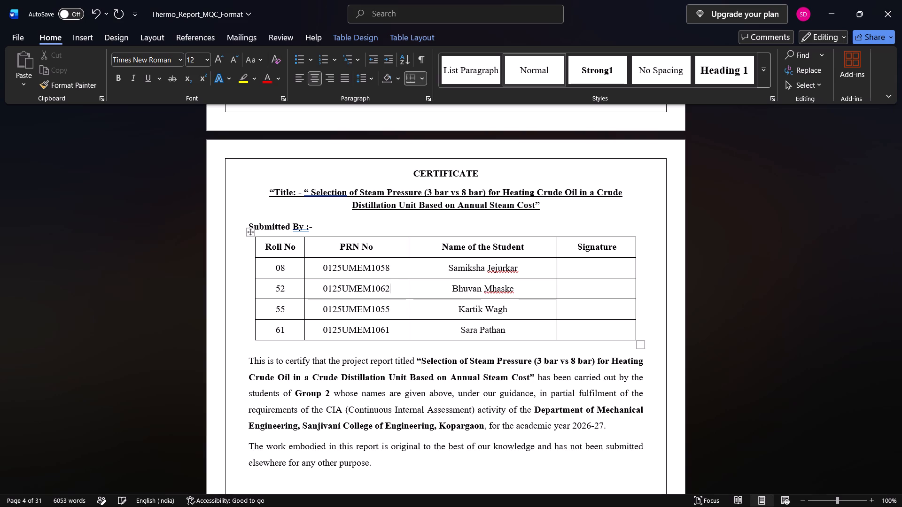
Replace the last two digits of the PRN in the third student row of the Certificate table with the new member's digits.
{"action": "left_click", "coordinate": [394, 312]}
{"action": "key", "text": "BackSpace"}
{"action": "key", "text": "BackSpace"}
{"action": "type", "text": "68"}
Replace the last three digits of the PRN in the fourth student row of the Certificate table with the new member's digits.
{"action": "left_click", "coordinate": [396, 329]}
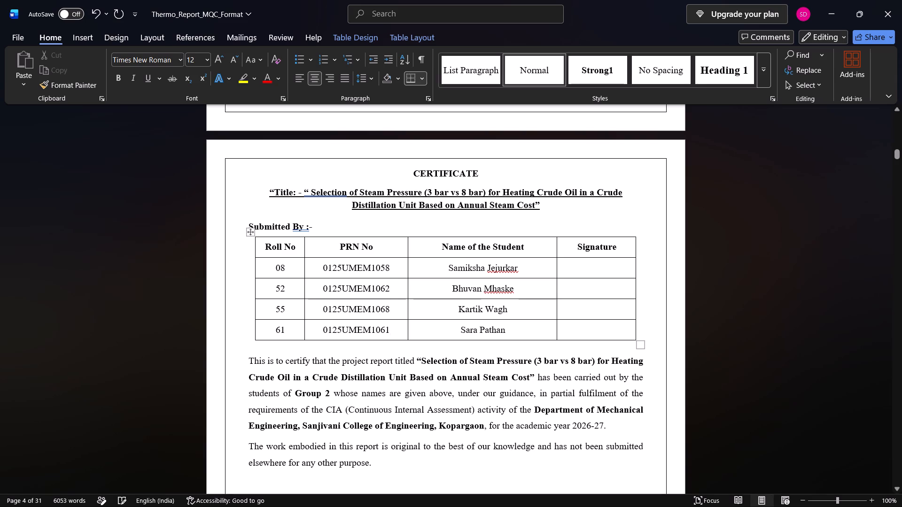
{"action": "key", "text": "BackSpace"}
{"action": "key", "text": "BackSpace"}
{"action": "key", "text": "BackSpace"}
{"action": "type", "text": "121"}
Replace the student name in the first row of the Certificate table with the new member's first name, middle initial and surname.
{"action": "left_click_drag", "start_coordinate": [521, 268], "coordinate": [434, 269]}
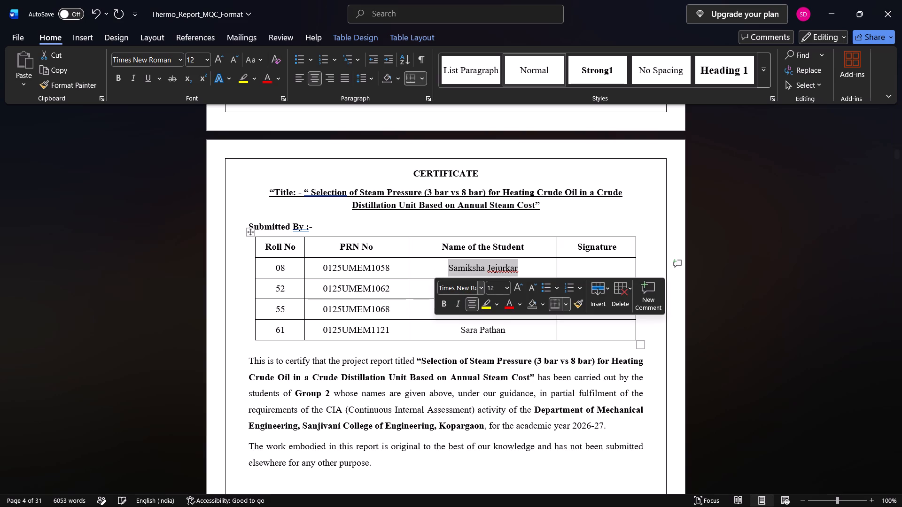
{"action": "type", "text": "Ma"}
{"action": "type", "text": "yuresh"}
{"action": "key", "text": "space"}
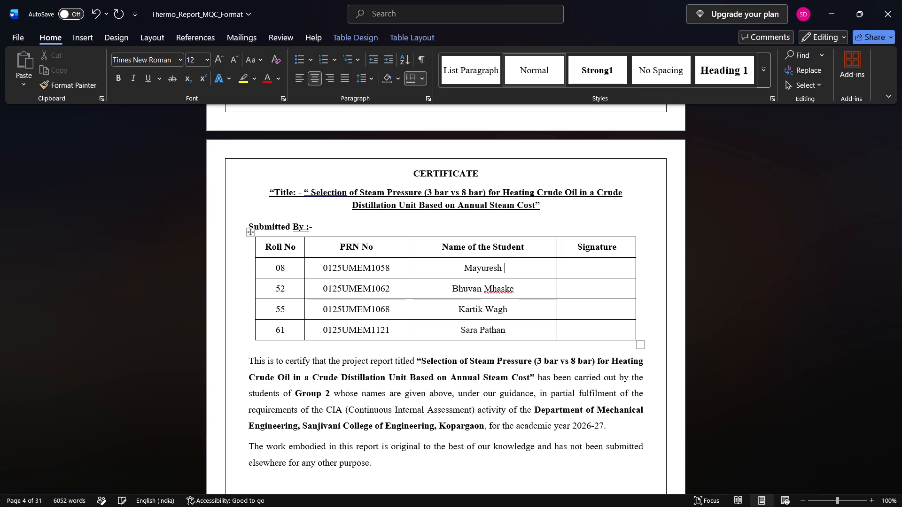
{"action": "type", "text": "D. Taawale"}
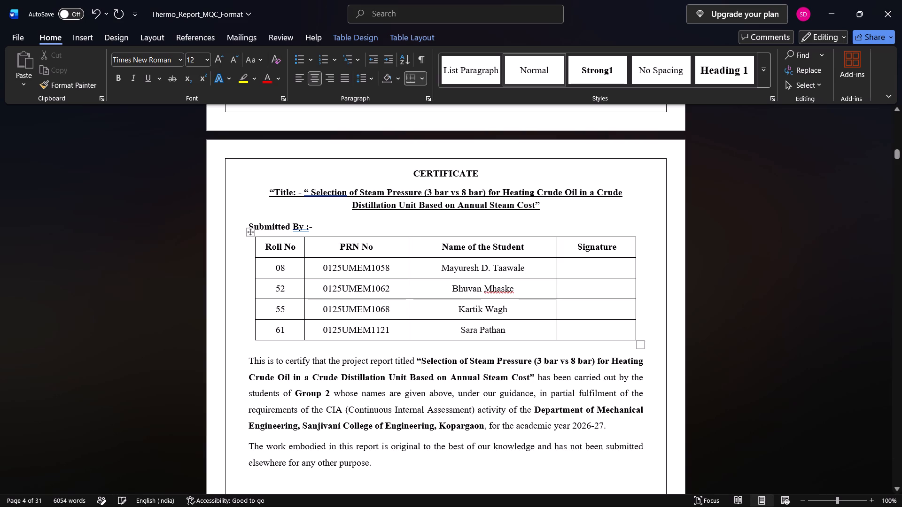
{"action": "left_click", "coordinate": [500, 268]}
{"action": "key", "text": "BackSpace"}
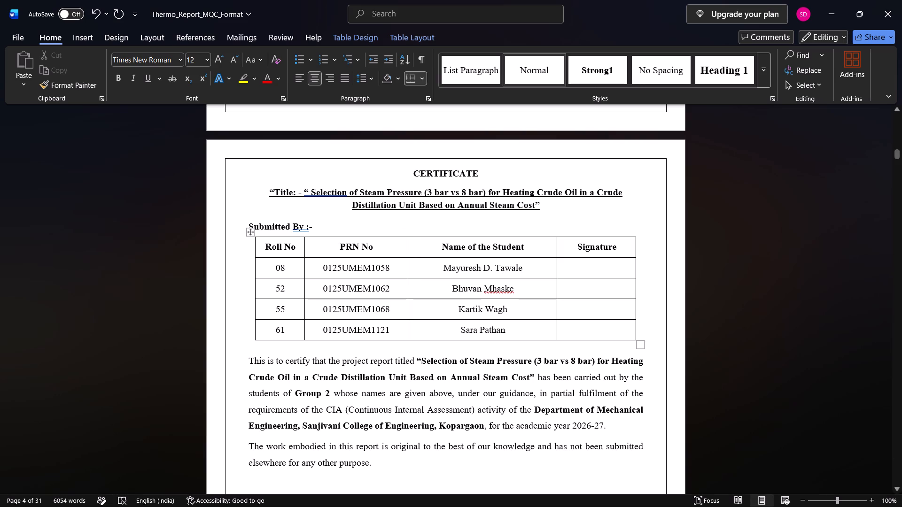
Replace the student name in the second row of the Certificate table with the new member's first name, middle initial and surname.
{"action": "left_click_drag", "start_coordinate": [524, 288], "coordinate": [470, 289]}
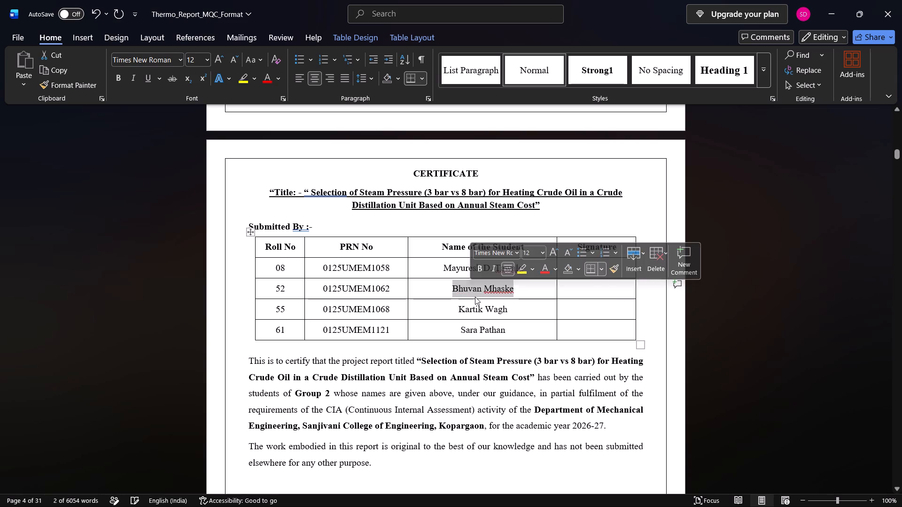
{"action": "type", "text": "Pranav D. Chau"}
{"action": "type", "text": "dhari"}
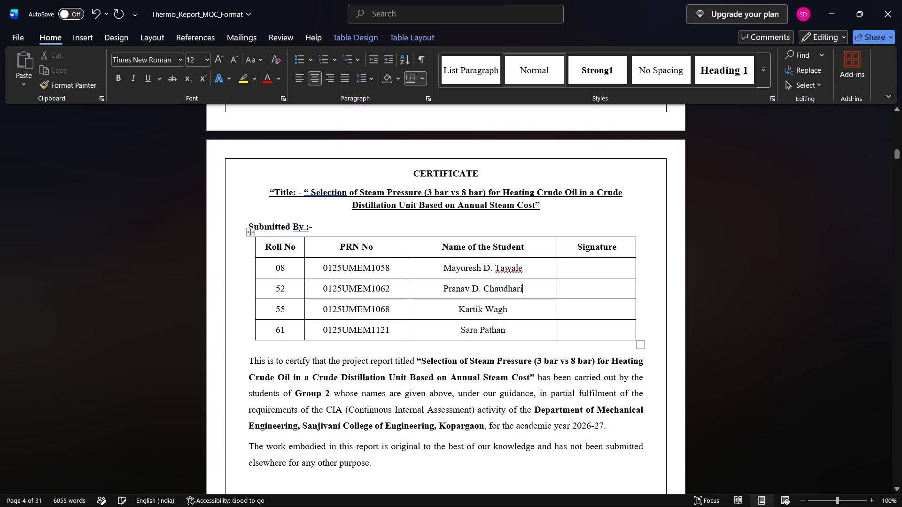
Replace the student name in the third row of the Certificate table with the new member's first name, middle initial and surname.
{"action": "left_click_drag", "start_coordinate": [506, 313], "coordinate": [465, 309]}
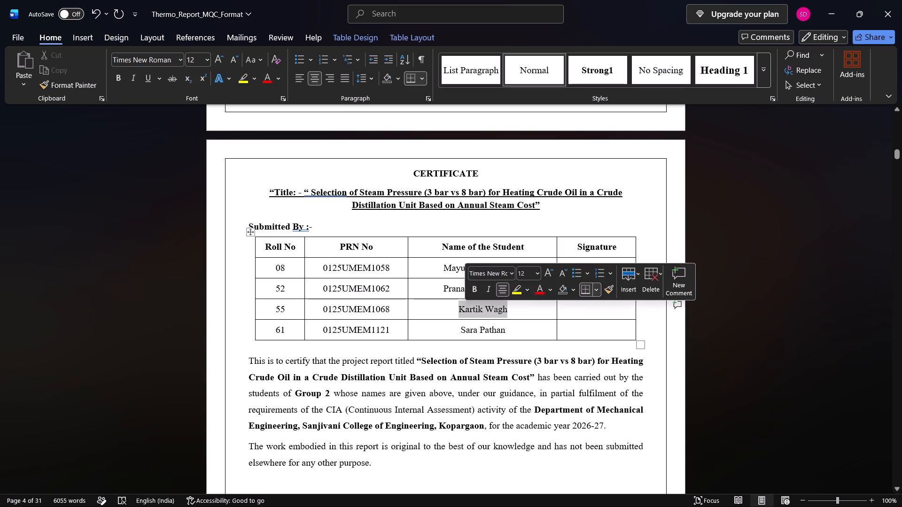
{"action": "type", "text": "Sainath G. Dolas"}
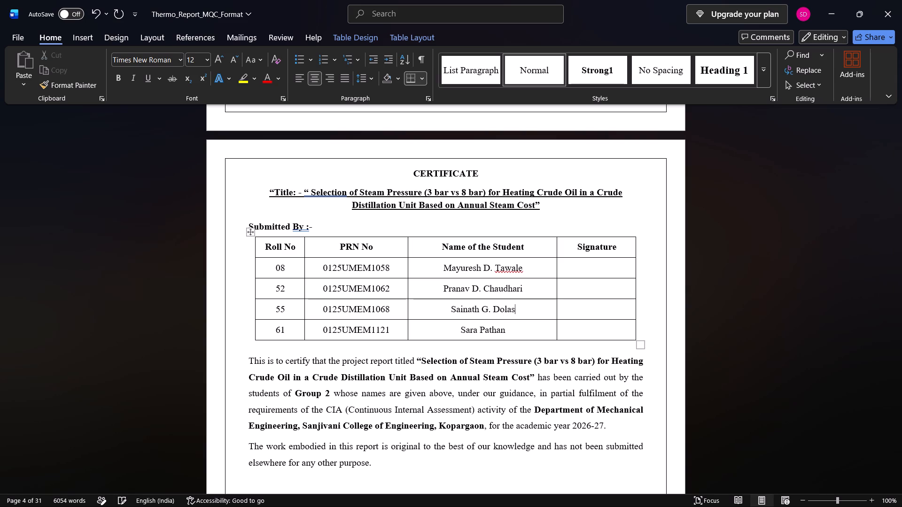
Replace the student name in the fourth Certificate table row with the new member's first name, middle initial and capitalised surname, spaced correctly.
{"action": "left_click_drag", "start_coordinate": [513, 333], "coordinate": [462, 332]}
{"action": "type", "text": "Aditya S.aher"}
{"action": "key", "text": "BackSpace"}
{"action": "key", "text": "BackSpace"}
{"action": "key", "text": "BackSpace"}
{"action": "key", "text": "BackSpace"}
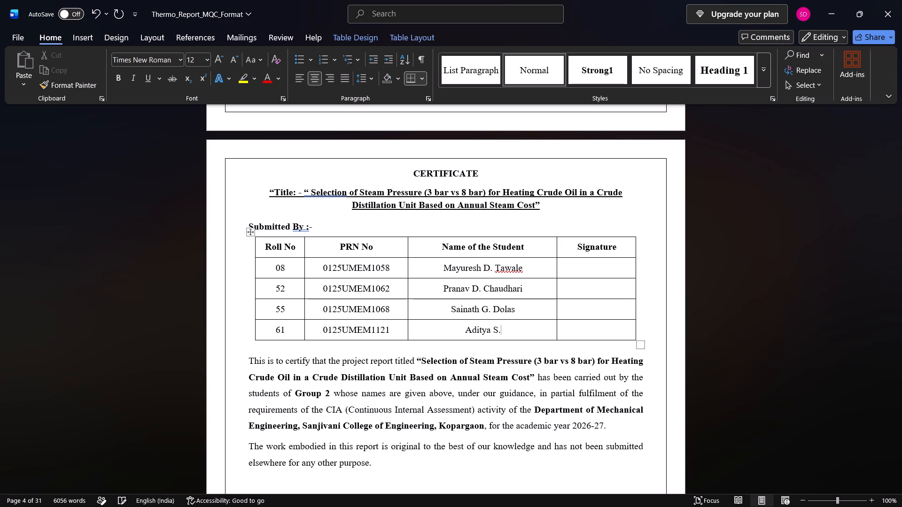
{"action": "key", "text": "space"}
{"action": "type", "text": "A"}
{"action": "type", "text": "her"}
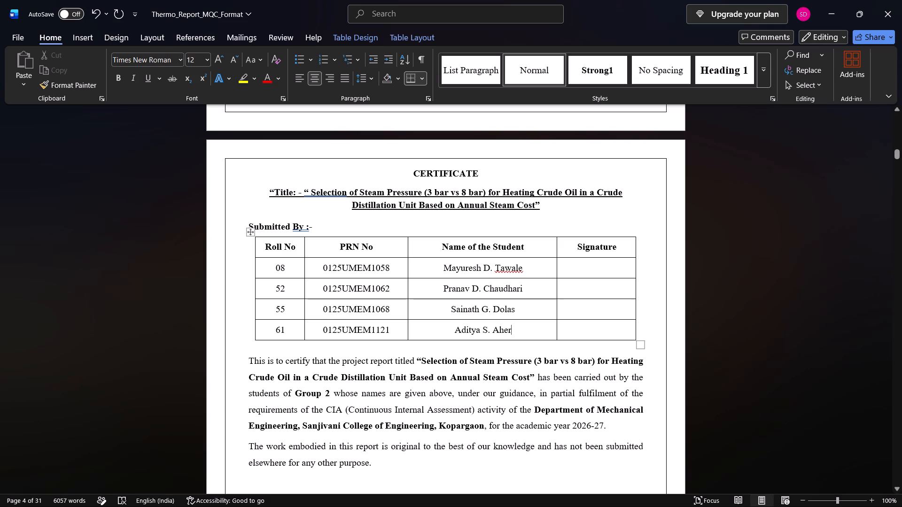
Change the group number in the Certificate paragraph to Group 15.
{"action": "left_click", "coordinate": [328, 395]}
{"action": "key", "text": "BackSpace"}
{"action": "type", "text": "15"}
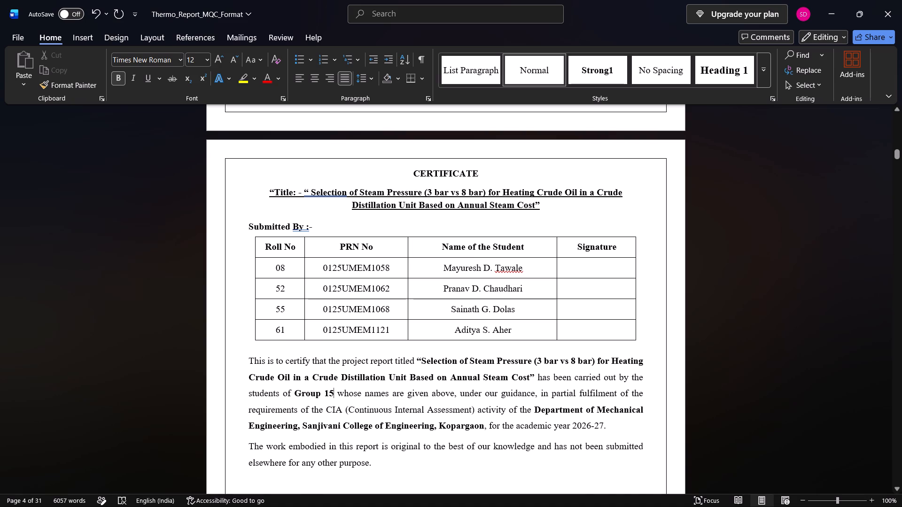
Look through the rest of the Certificate and the Acknowledgement page with its student table, and go back to the rubric page.
{"action": "scroll", "coordinate": [425, 370], "scroll_direction": "down", "scroll_amount": 5}
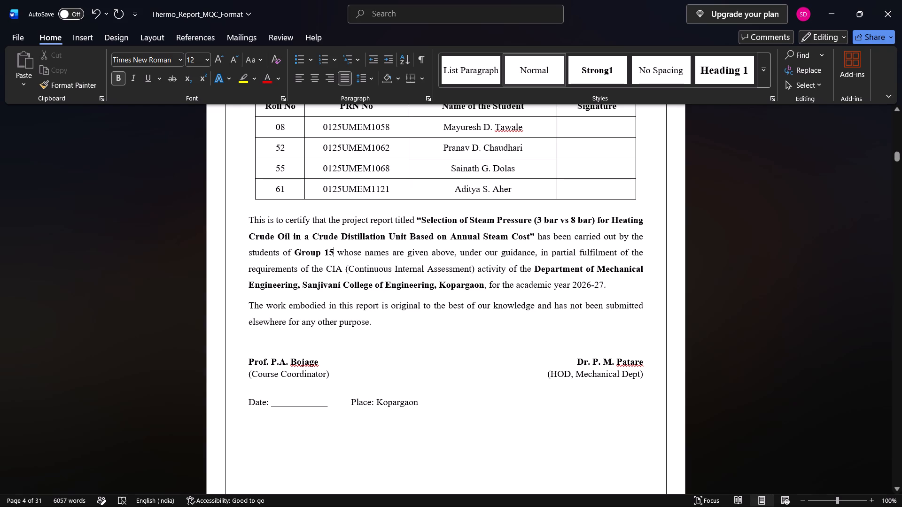
{"action": "scroll", "coordinate": [399, 261], "scroll_direction": "down", "scroll_amount": 3}
{"action": "scroll", "coordinate": [399, 261], "scroll_direction": "up", "scroll_amount": 9}
{"action": "scroll", "coordinate": [399, 261], "scroll_direction": "down", "scroll_amount": 11}
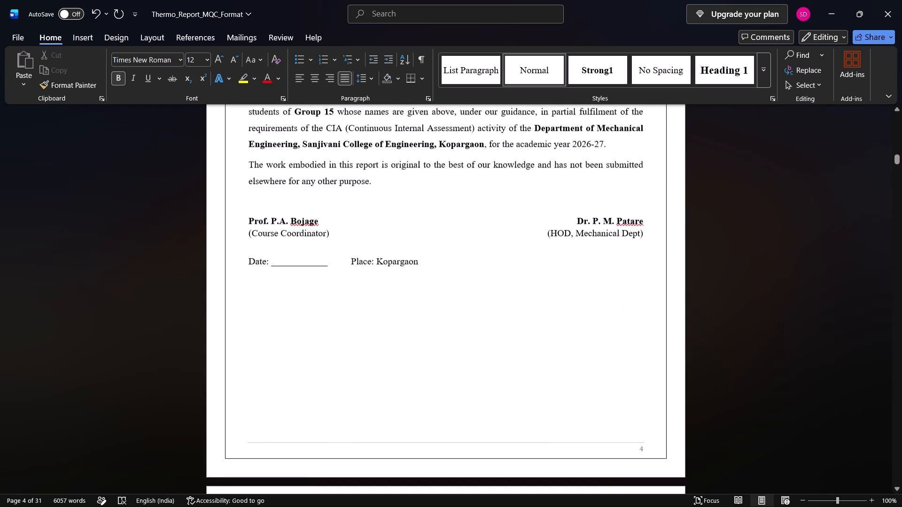
{"action": "scroll", "coordinate": [399, 261], "scroll_direction": "down", "scroll_amount": 12}
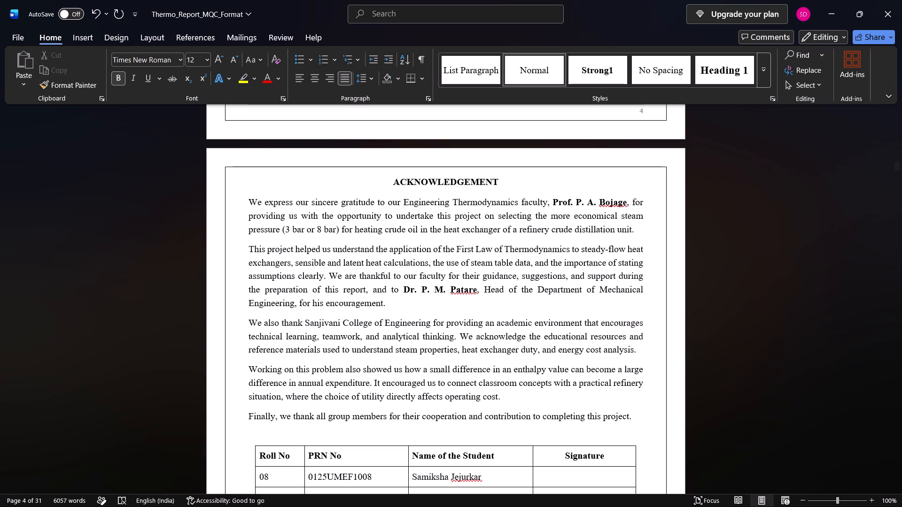
{"action": "scroll", "coordinate": [358, 404], "scroll_direction": "up", "scroll_amount": 14}
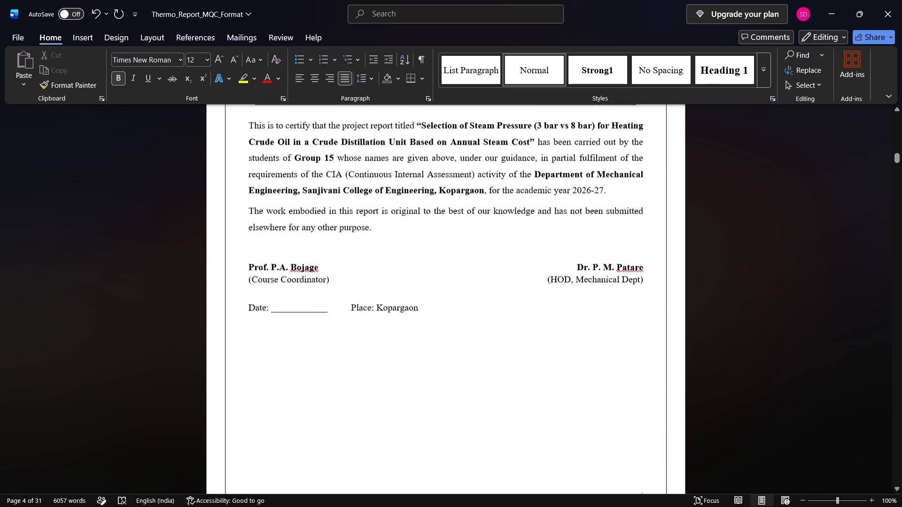
{"action": "scroll", "coordinate": [356, 399], "scroll_direction": "up", "scroll_amount": 20}
{"action": "scroll", "coordinate": [356, 399], "scroll_direction": "up", "scroll_amount": 20}
{"action": "scroll", "coordinate": [356, 399], "scroll_direction": "up", "scroll_amount": 7}
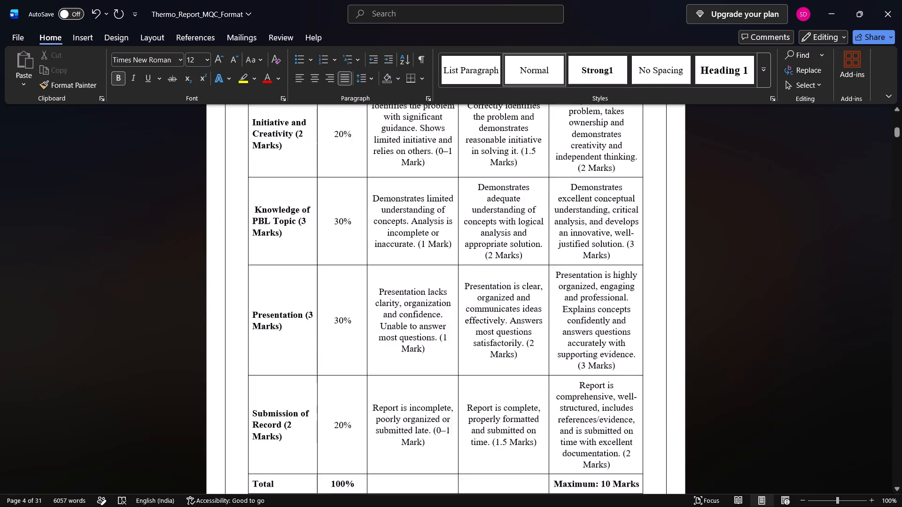
{"action": "scroll", "coordinate": [360, 399], "scroll_direction": "up", "scroll_amount": 8}
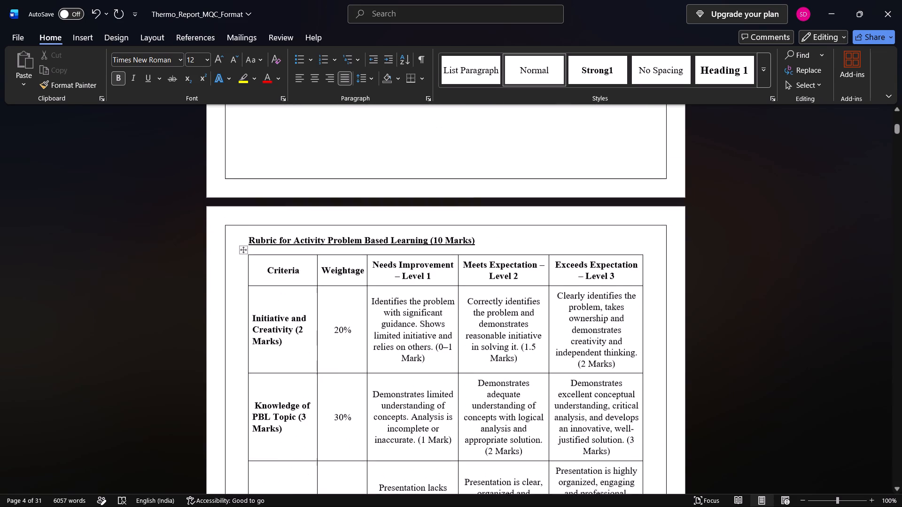
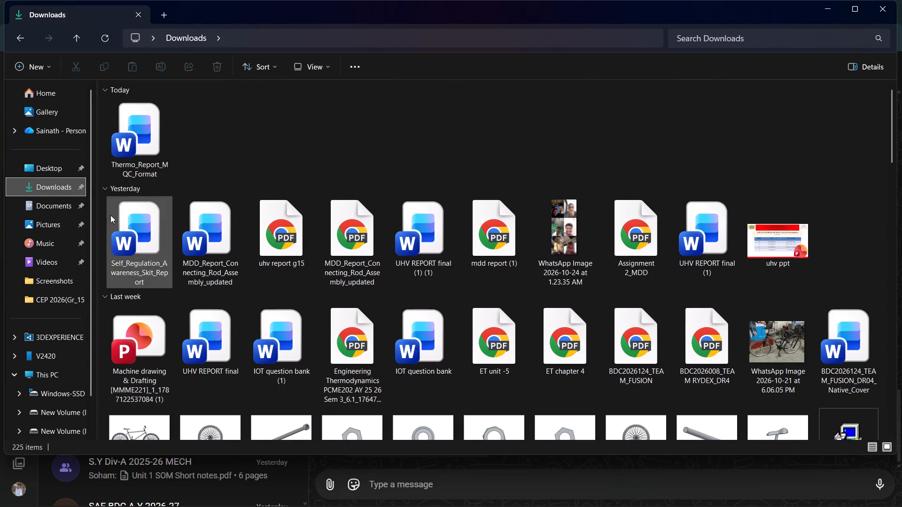
Open the "anna report" PDF from the Downloads folder.
{"action": "scroll", "coordinate": [417, 296], "scroll_direction": "down", "scroll_amount": 1}
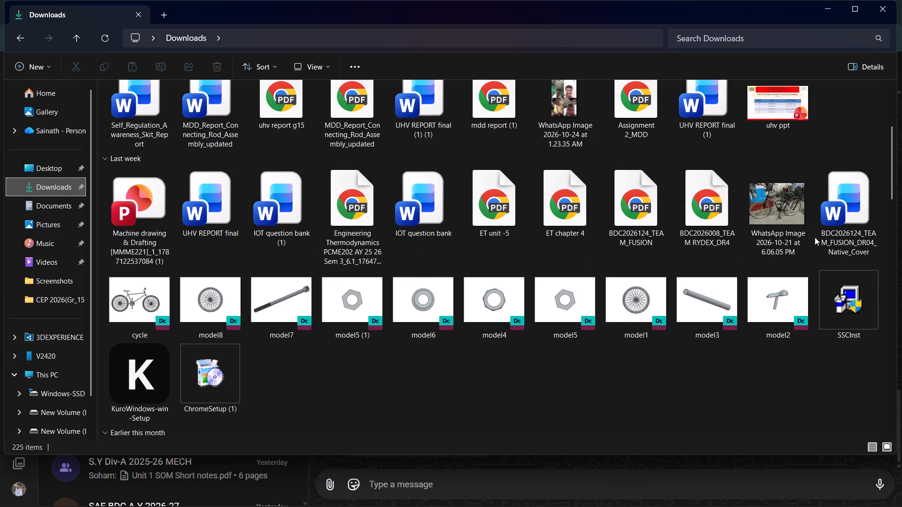
{"action": "scroll", "coordinate": [531, 275], "scroll_direction": "down", "scroll_amount": 1}
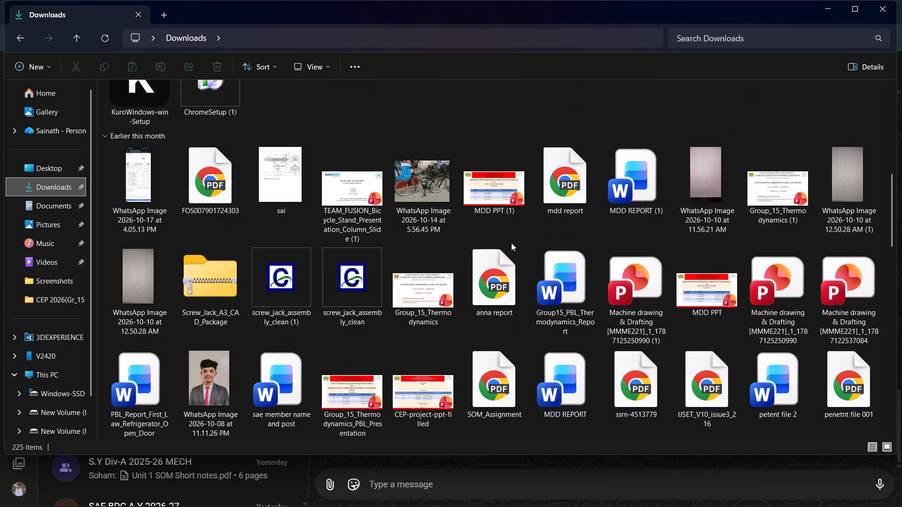
{"action": "double_click", "coordinate": [497, 267]}
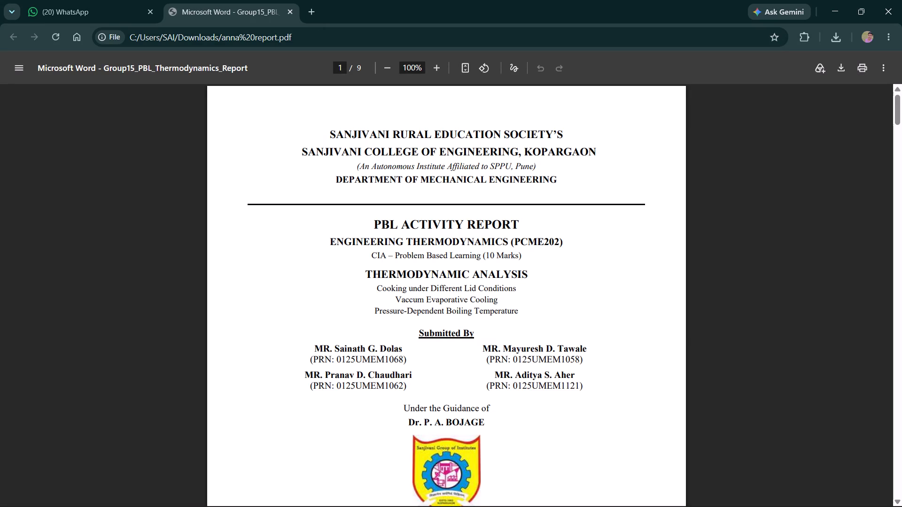
Look through the Group 15 thermodynamics PDF report, examining its certificate, problem statement, analysis and results sections, and return to its cover page.
{"action": "scroll", "coordinate": [494, 319], "scroll_direction": "down", "scroll_amount": 9}
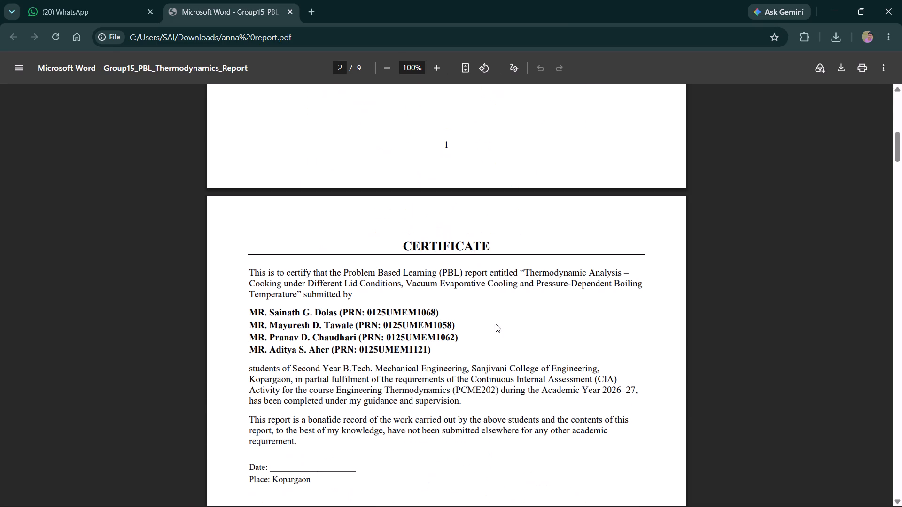
{"action": "scroll", "coordinate": [494, 334], "scroll_direction": "down", "scroll_amount": 8}
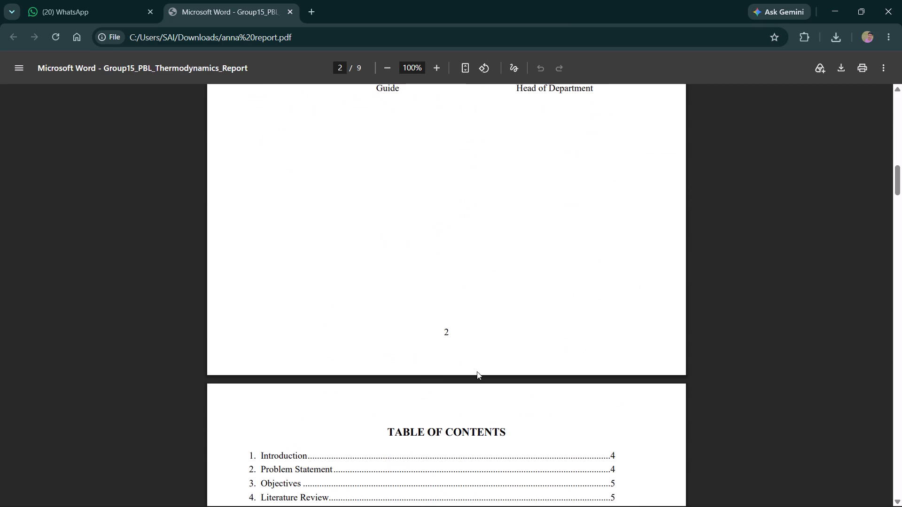
{"action": "scroll", "coordinate": [477, 371], "scroll_direction": "down", "scroll_amount": 13}
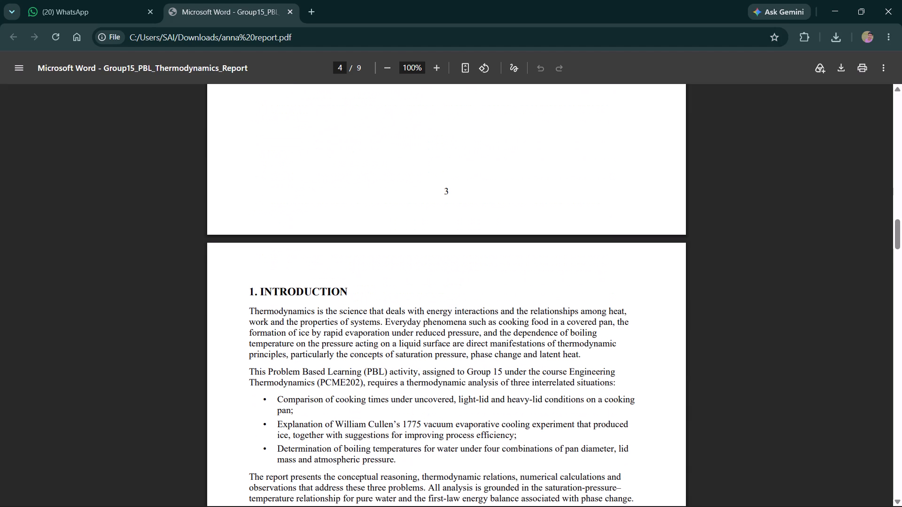
{"action": "scroll", "coordinate": [447, 294], "scroll_direction": "down", "scroll_amount": 7}
{"action": "scroll", "coordinate": [446, 298], "scroll_direction": "up", "scroll_amount": 1}
{"action": "scroll", "coordinate": [446, 298], "scroll_direction": "down", "scroll_amount": 4}
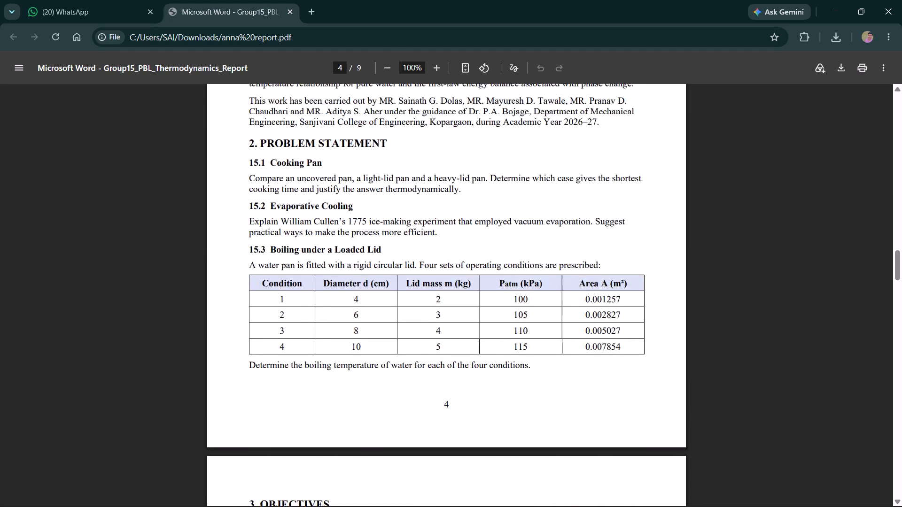
{"action": "scroll", "coordinate": [446, 298], "scroll_direction": "down", "scroll_amount": 4}
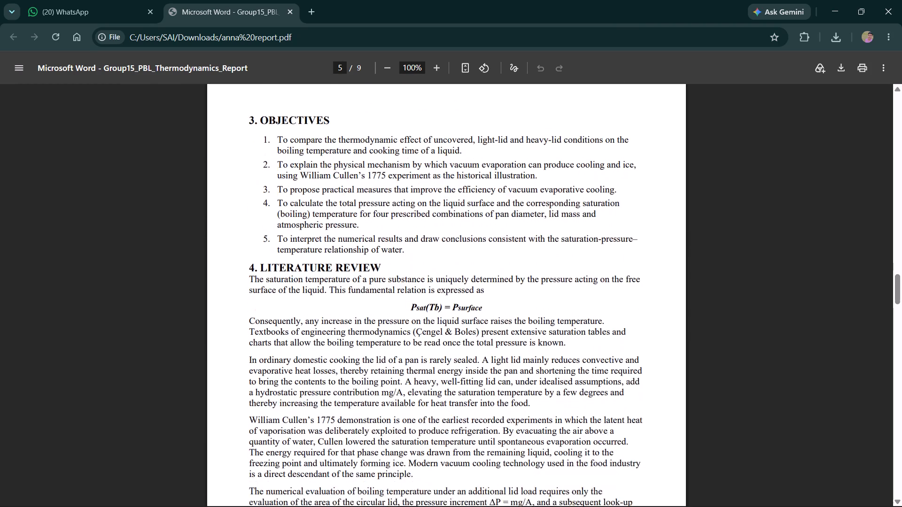
{"action": "scroll", "coordinate": [446, 298], "scroll_direction": "down", "scroll_amount": 9}
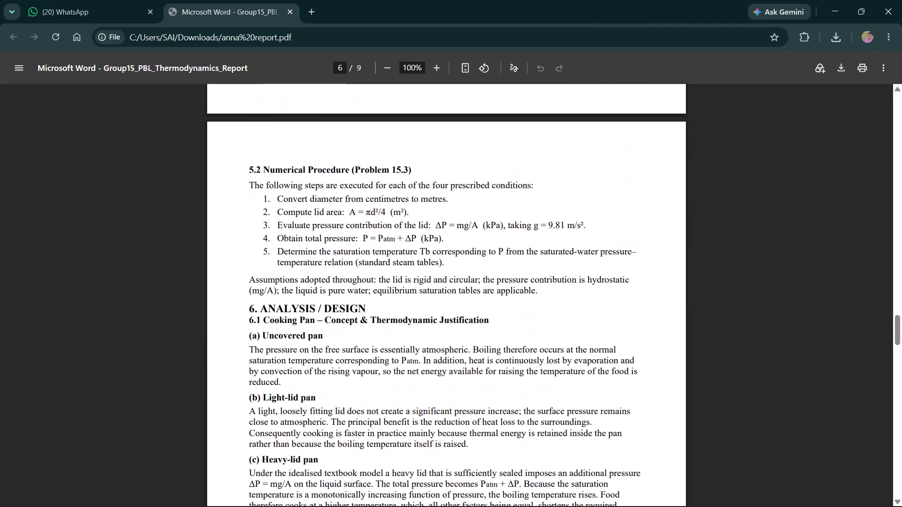
{"action": "scroll", "coordinate": [446, 298], "scroll_direction": "down", "scroll_amount": 9}
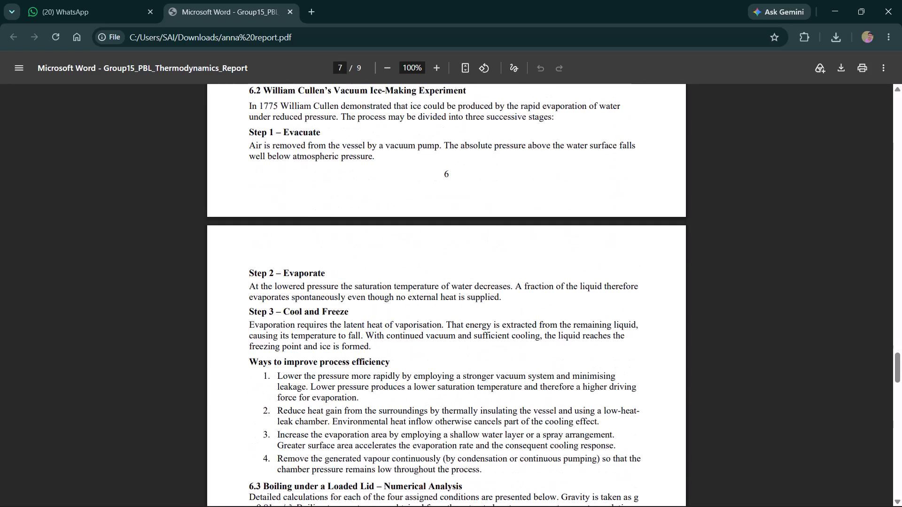
{"action": "scroll", "coordinate": [446, 298], "scroll_direction": "down", "scroll_amount": 14}
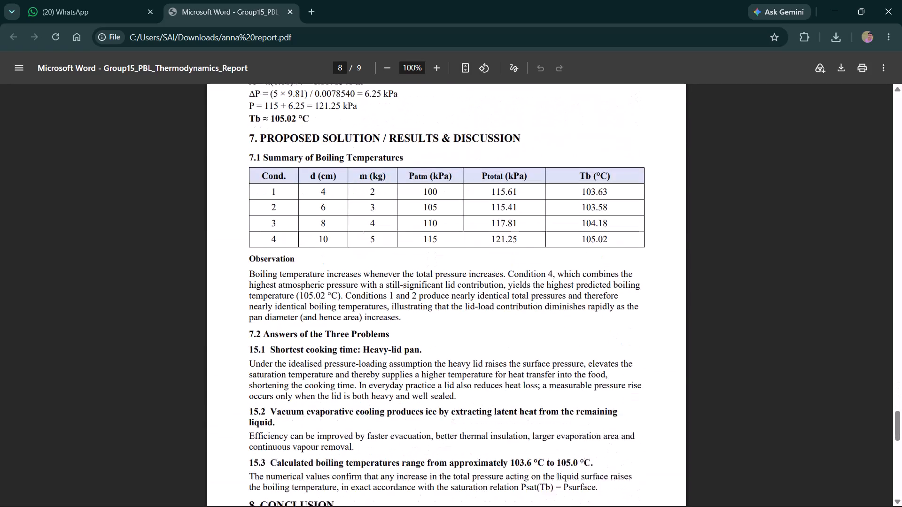
{"action": "scroll", "coordinate": [445, 299], "scroll_direction": "up", "scroll_amount": 20}
{"action": "scroll", "coordinate": [445, 299], "scroll_direction": "up", "scroll_amount": 20}
{"action": "scroll", "coordinate": [445, 299], "scroll_direction": "up", "scroll_amount": 6}
{"action": "middle_click", "coordinate": [445, 297]}
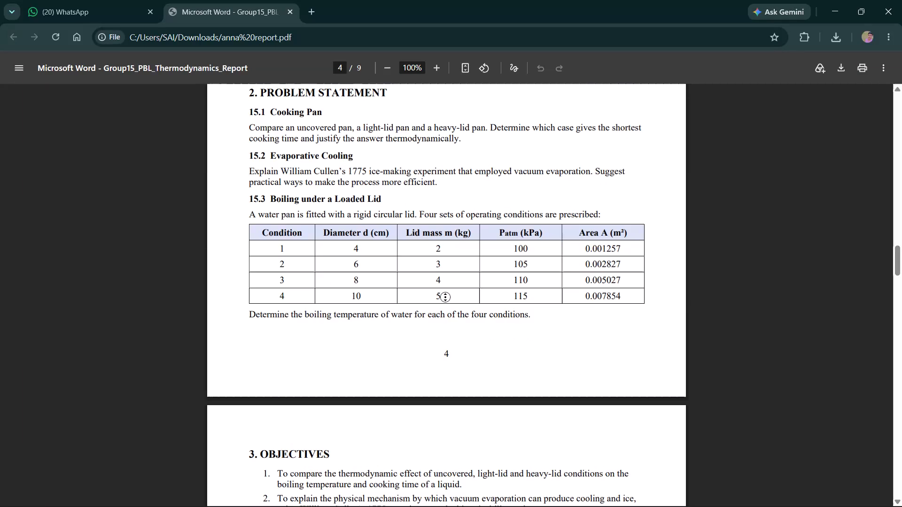
{"action": "scroll", "coordinate": [445, 297], "scroll_direction": "up", "scroll_amount": 16}
{"action": "scroll", "coordinate": [487, 203], "scroll_direction": "up", "scroll_amount": 7}
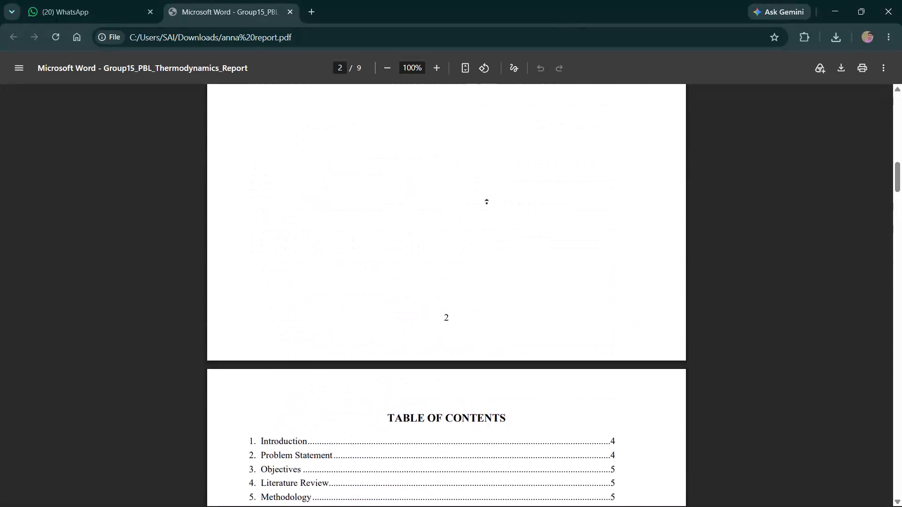
{"action": "left_click", "coordinate": [585, 285]}
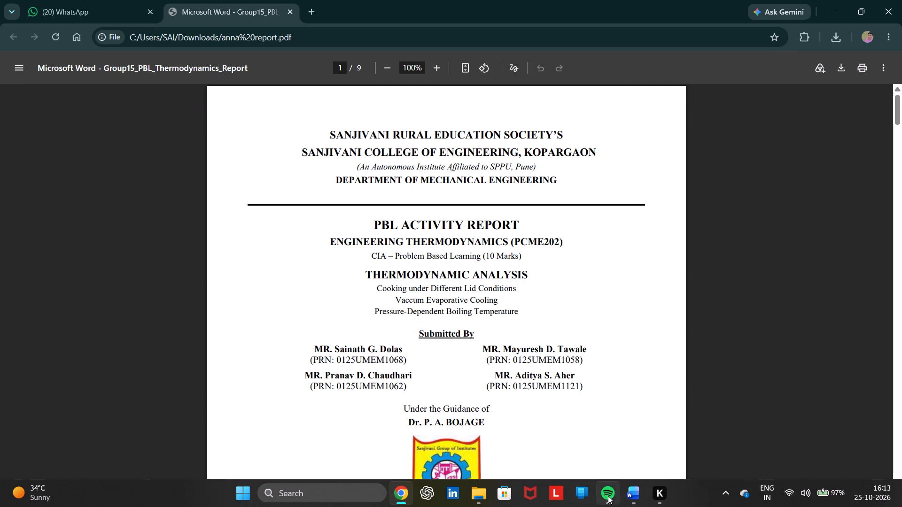
Switch to the Thermo_Report_MQC_Format document in Word and review its pages from the rubric through the Certificate and Index to the Abstract.
{"action": "left_click", "coordinate": [628, 493]}
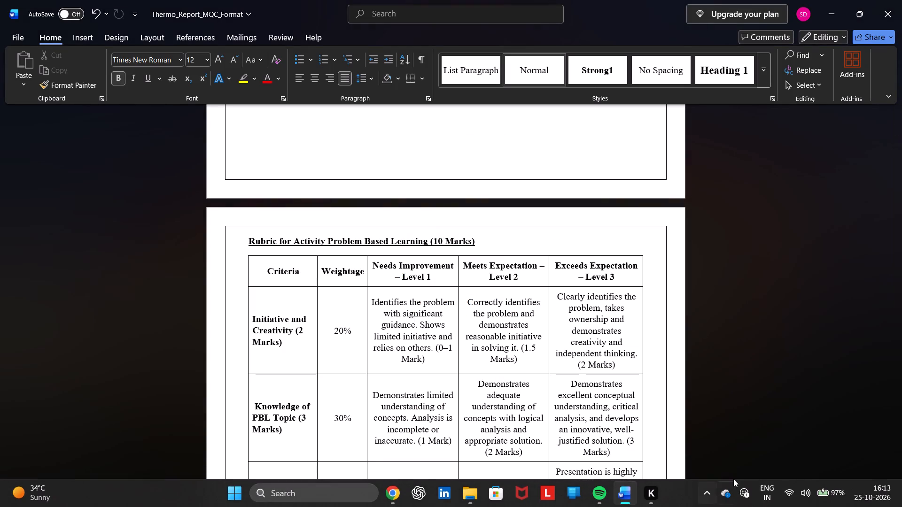
{"action": "scroll", "coordinate": [454, 369], "scroll_direction": "down", "scroll_amount": 11}
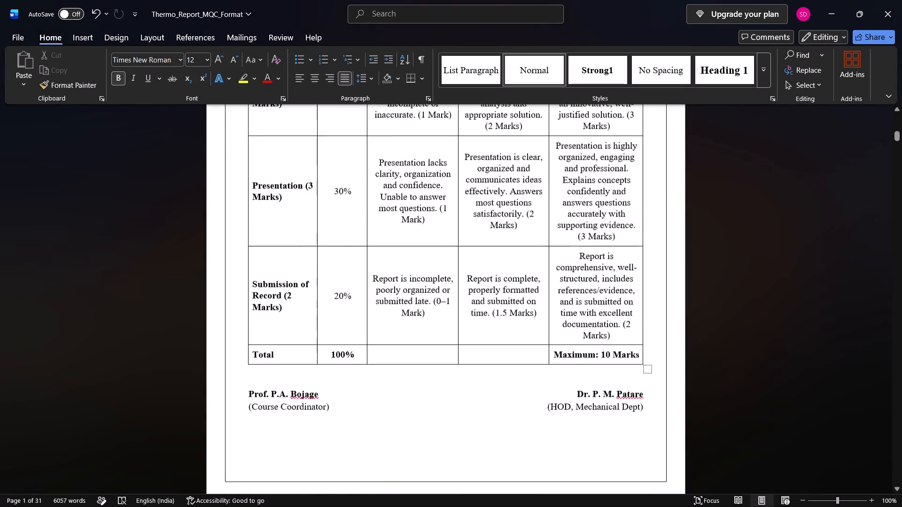
{"action": "scroll", "coordinate": [450, 368], "scroll_direction": "down", "scroll_amount": 20}
{"action": "scroll", "coordinate": [450, 368], "scroll_direction": "down", "scroll_amount": 20}
{"action": "scroll", "coordinate": [450, 368], "scroll_direction": "down", "scroll_amount": 2}
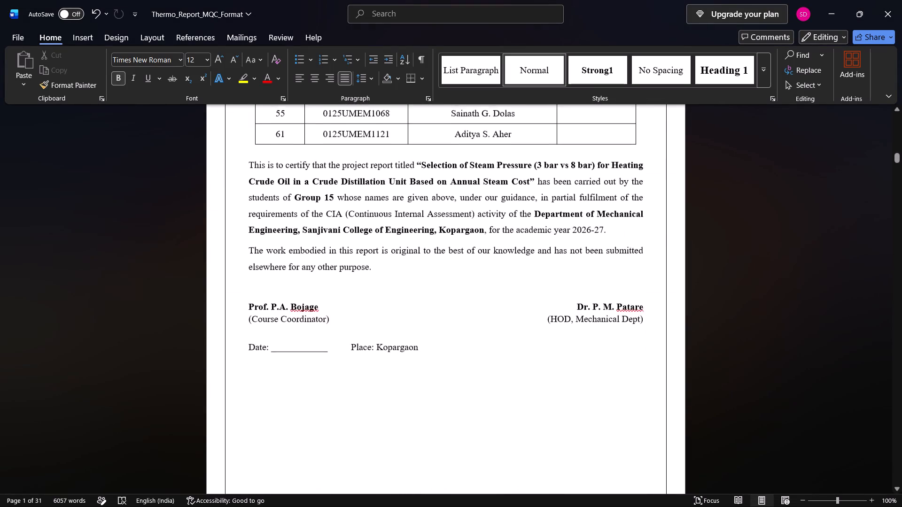
{"action": "scroll", "coordinate": [441, 378], "scroll_direction": "down", "scroll_amount": 20}
{"action": "scroll", "coordinate": [441, 378], "scroll_direction": "down", "scroll_amount": 19}
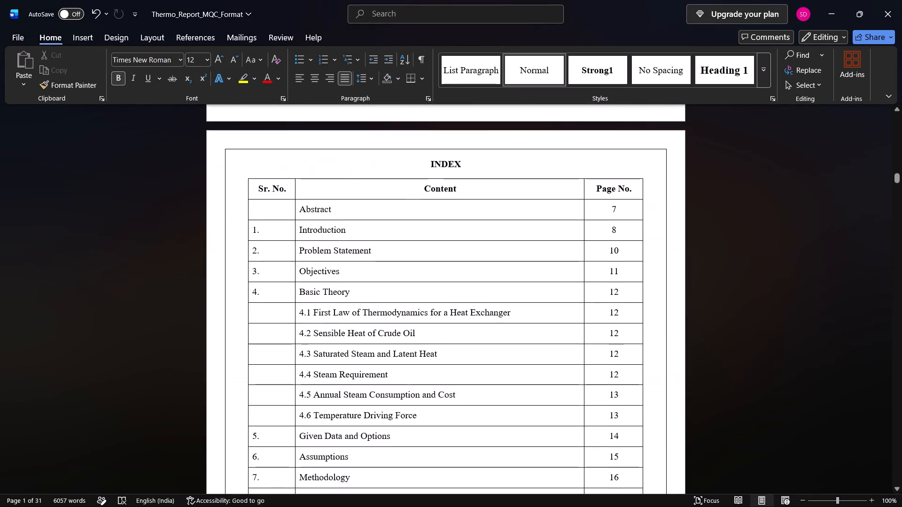
{"action": "scroll", "coordinate": [439, 381], "scroll_direction": "down", "scroll_amount": 6}
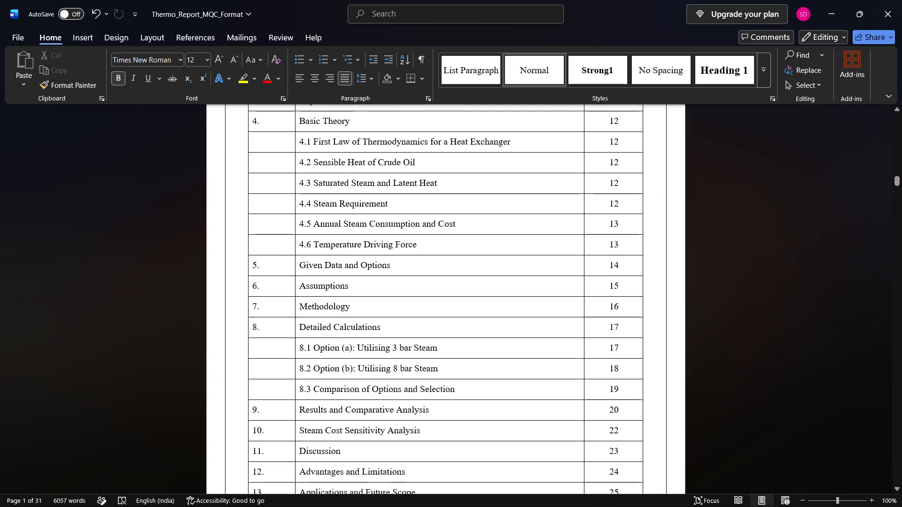
{"action": "scroll", "coordinate": [439, 381], "scroll_direction": "down", "scroll_amount": 16}
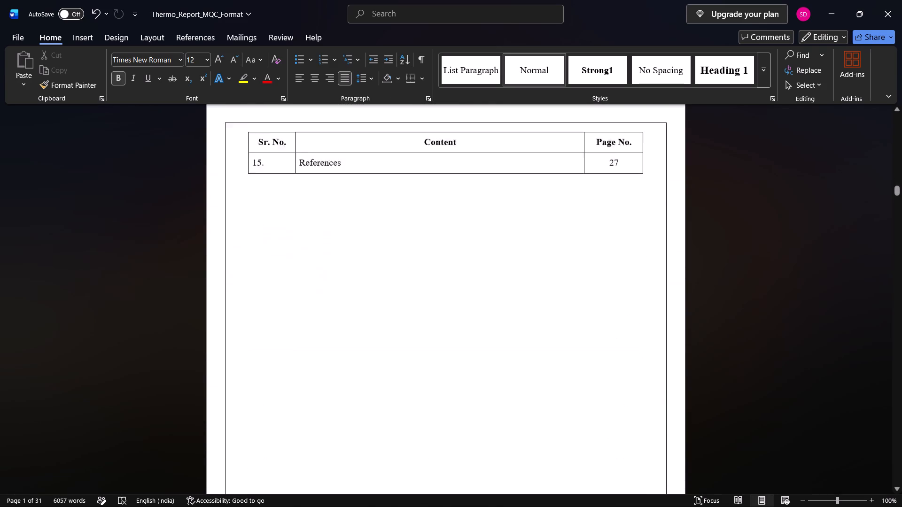
{"action": "scroll", "coordinate": [438, 383], "scroll_direction": "down", "scroll_amount": 6}
{"action": "scroll", "coordinate": [438, 383], "scroll_direction": "up", "scroll_amount": 1}
{"action": "scroll", "coordinate": [438, 383], "scroll_direction": "down", "scroll_amount": 17}
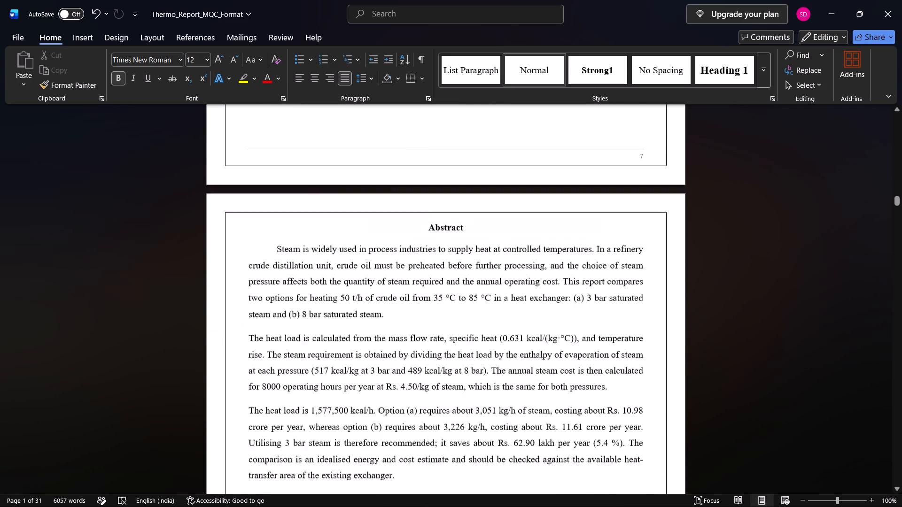
{"action": "scroll", "coordinate": [438, 383], "scroll_direction": "down", "scroll_amount": 5}
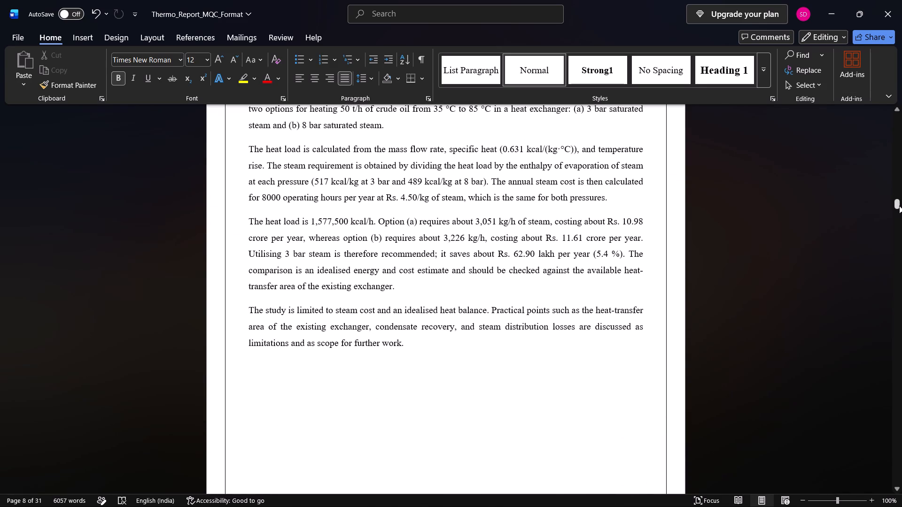
Skim the Word report's remaining sections from the Introduction to the References, and return to the cover page.
{"action": "left_click_drag", "start_coordinate": [899, 206], "coordinate": [896, 221]}
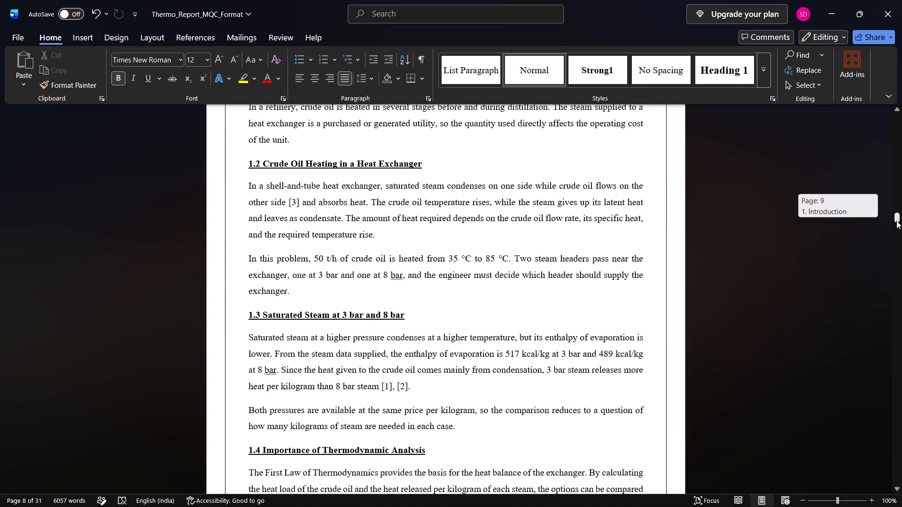
{"action": "left_click_drag", "start_coordinate": [896, 221], "coordinate": [894, 228]}
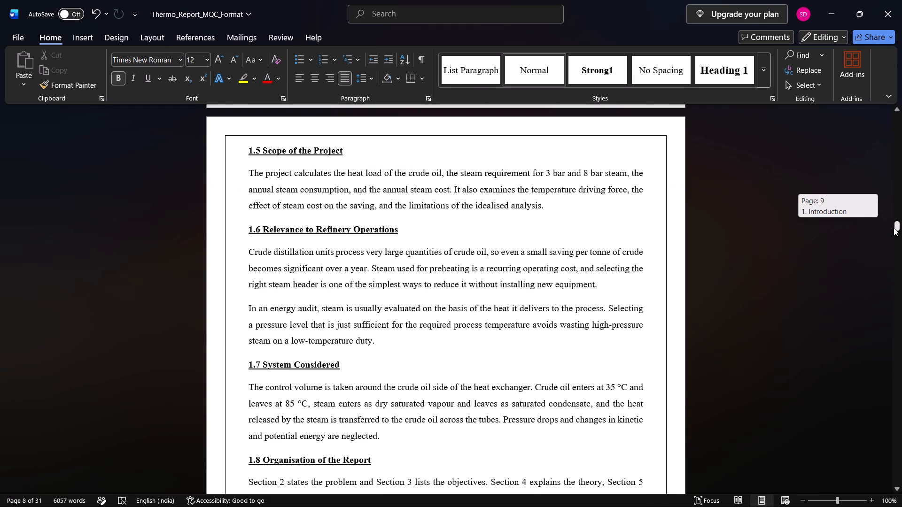
{"action": "left_click_drag", "start_coordinate": [894, 228], "coordinate": [882, 259]}
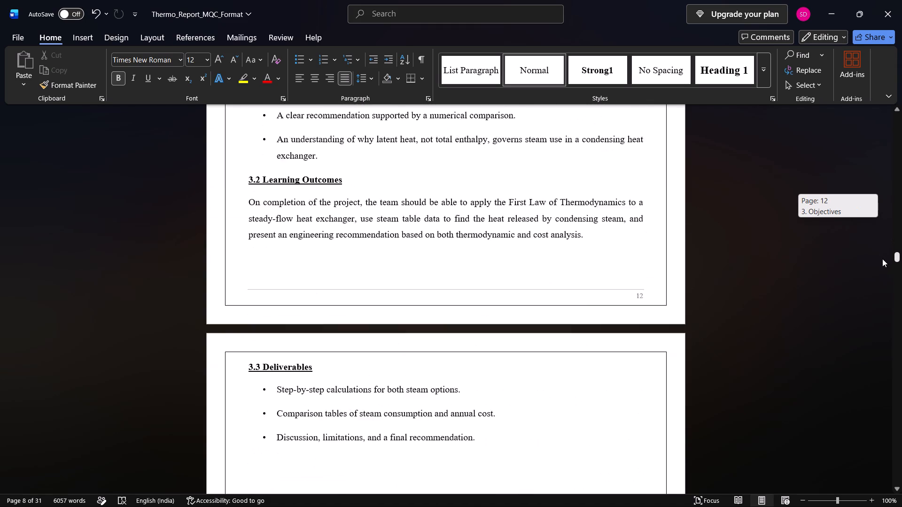
{"action": "left_click_drag", "start_coordinate": [882, 259], "coordinate": [891, 435]}
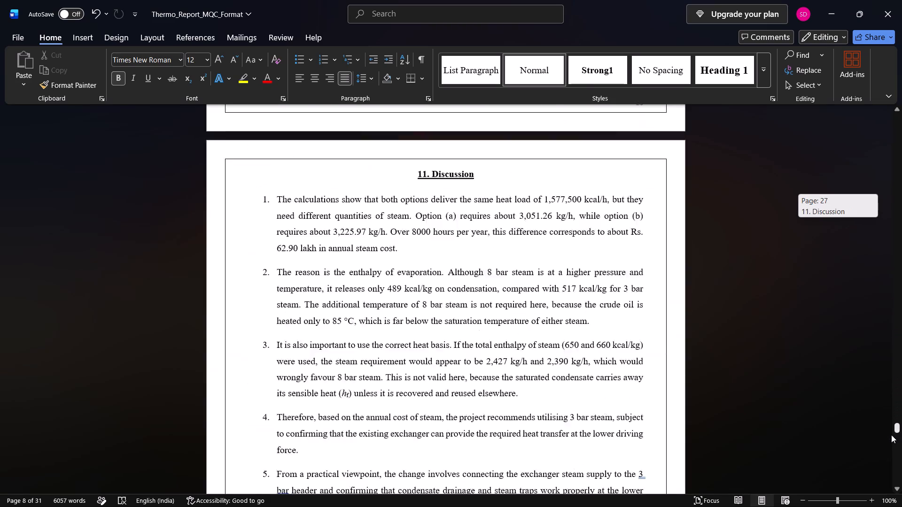
{"action": "left_click_drag", "start_coordinate": [891, 435], "coordinate": [895, 505]}
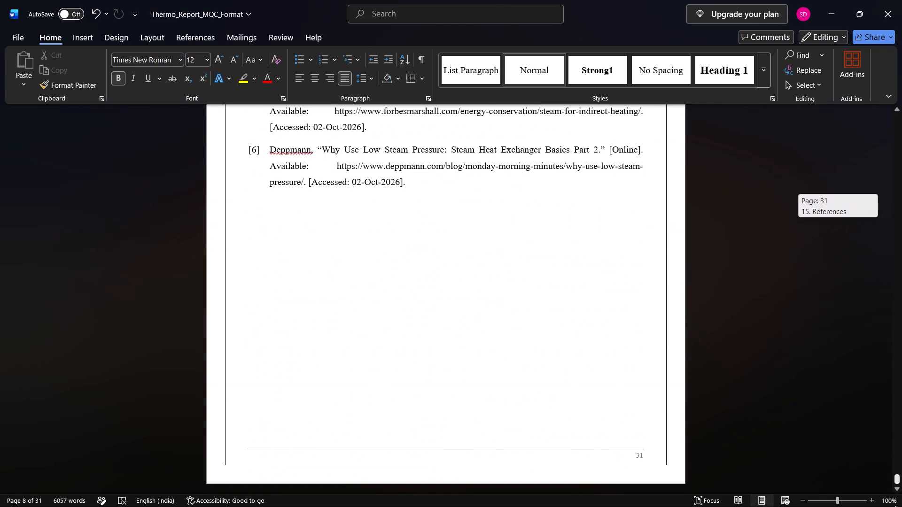
{"action": "left_click_drag", "start_coordinate": [895, 505], "coordinate": [880, 446]}
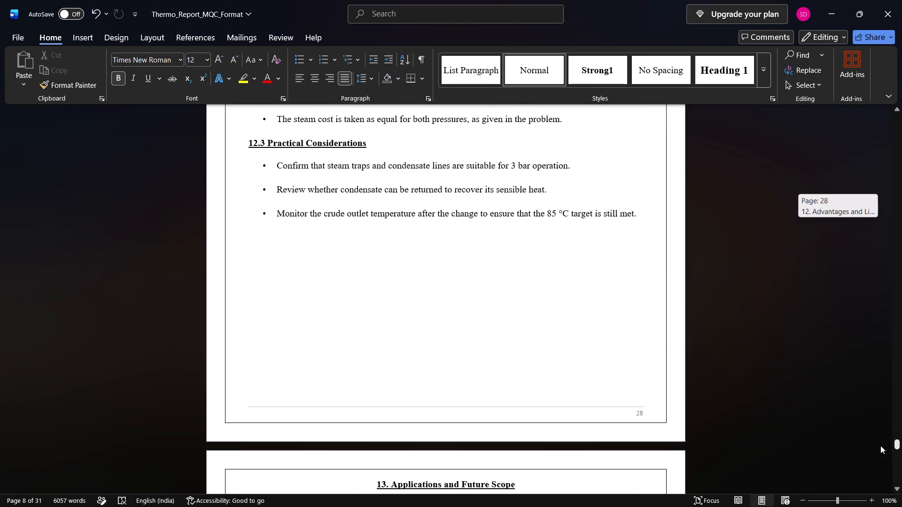
{"action": "left_click_drag", "start_coordinate": [880, 446], "coordinate": [863, 296]}
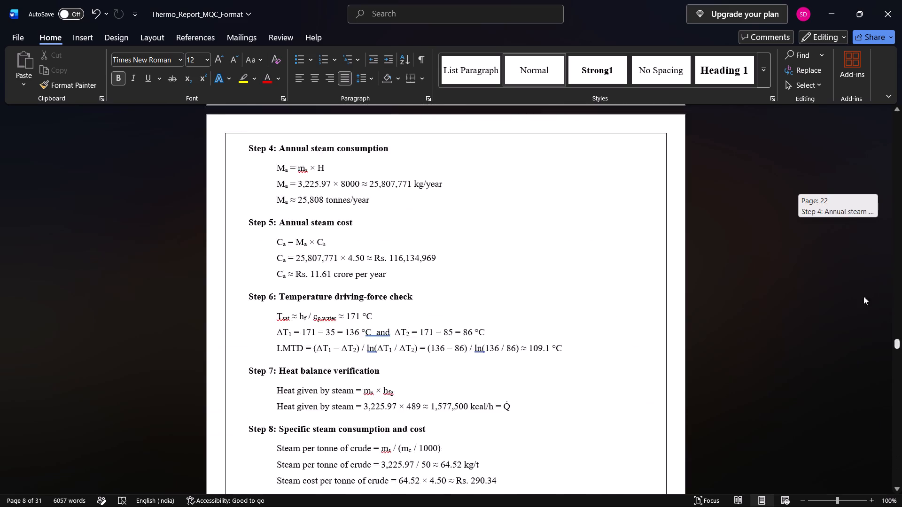
{"action": "left_click_drag", "start_coordinate": [863, 296], "coordinate": [901, 0]}
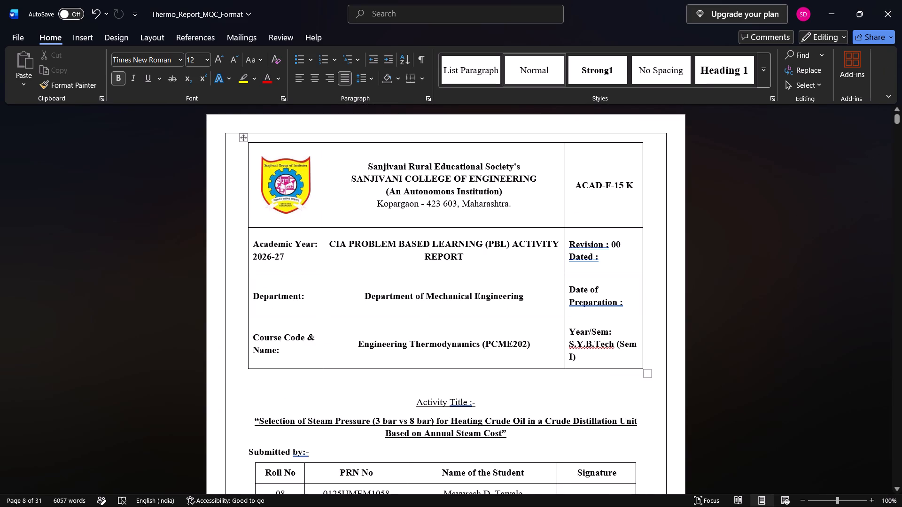
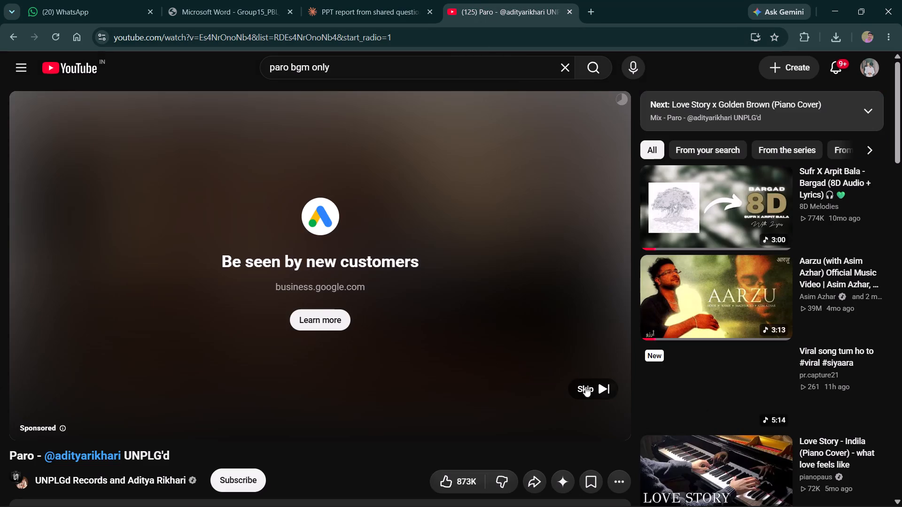
{"action": "left_click", "coordinate": [594, 391]}
Switch back to the Group15_Thermodynamics_CIA_Report document in Word and review its problem statement, introduction, index and abstract.
{"action": "left_click", "coordinate": [623, 494]}
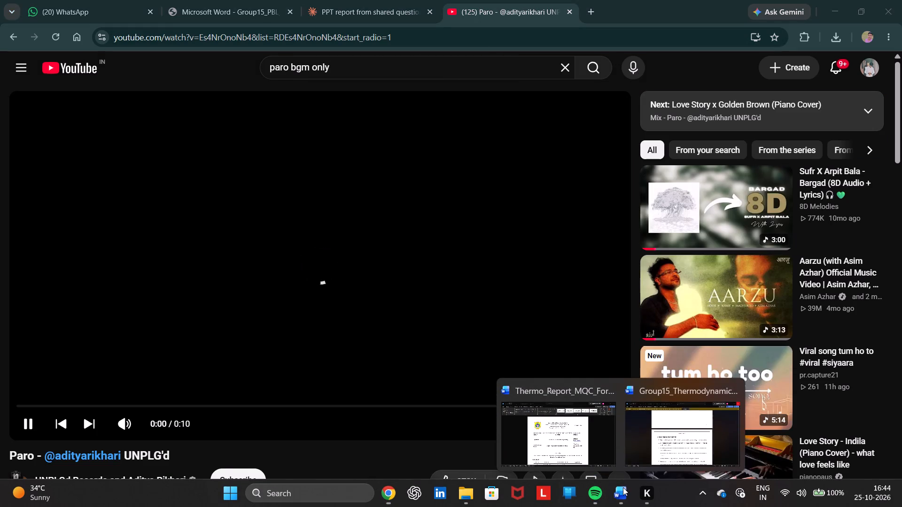
{"action": "left_click", "coordinate": [678, 455]}
{"action": "scroll", "coordinate": [446, 363], "scroll_direction": "up", "scroll_amount": 10}
{"action": "scroll", "coordinate": [492, 254], "scroll_direction": "up", "scroll_amount": 2}
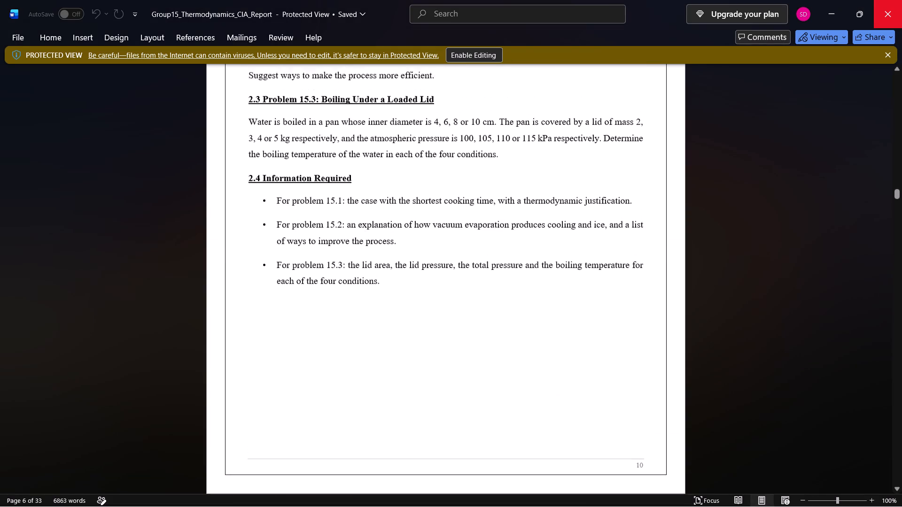
{"action": "scroll", "coordinate": [487, 253], "scroll_direction": "up", "scroll_amount": 10}
{"action": "scroll", "coordinate": [423, 215], "scroll_direction": "up", "scroll_amount": 16}
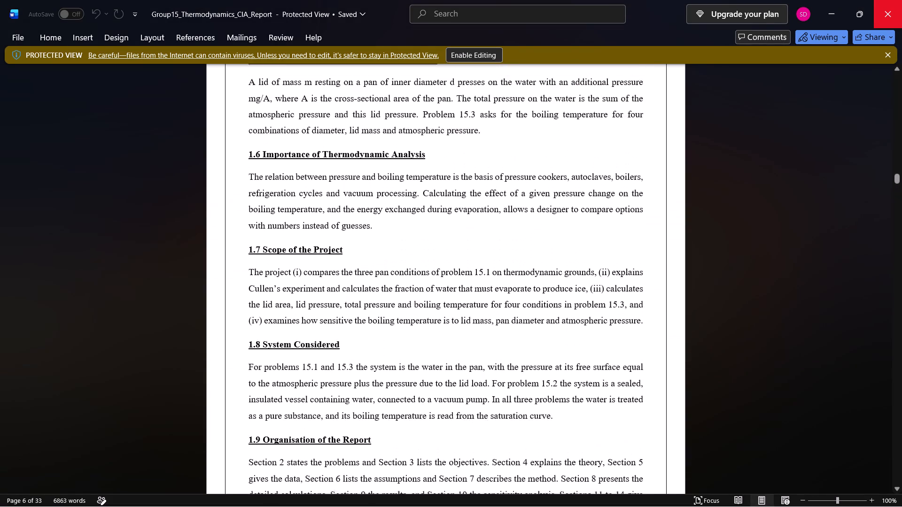
{"action": "scroll", "coordinate": [420, 207], "scroll_direction": "up", "scroll_amount": 4}
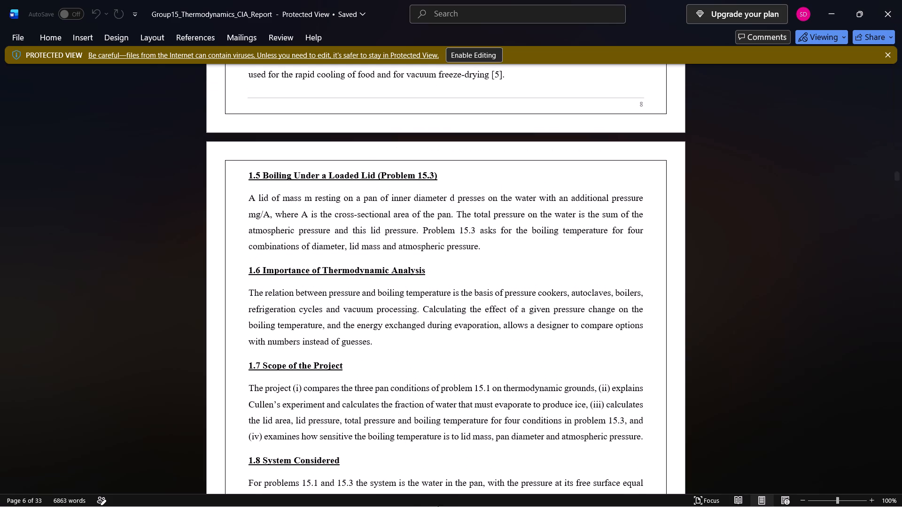
{"action": "scroll", "coordinate": [456, 141], "scroll_direction": "up", "scroll_amount": 13}
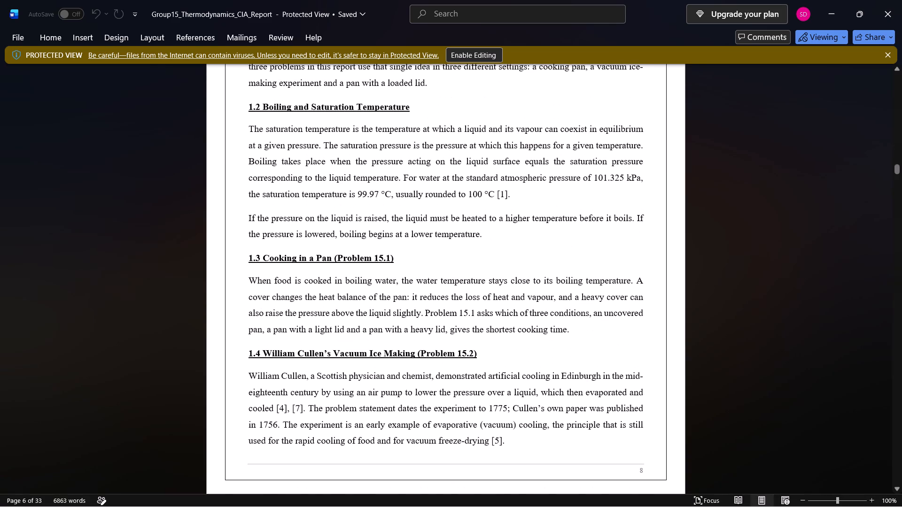
{"action": "scroll", "coordinate": [407, 109], "scroll_direction": "up", "scroll_amount": 20}
{"action": "scroll", "coordinate": [407, 109], "scroll_direction": "up", "scroll_amount": 13}
{"action": "scroll", "coordinate": [407, 106], "scroll_direction": "down", "scroll_amount": 1}
{"action": "scroll", "coordinate": [407, 106], "scroll_direction": "up", "scroll_amount": 18}
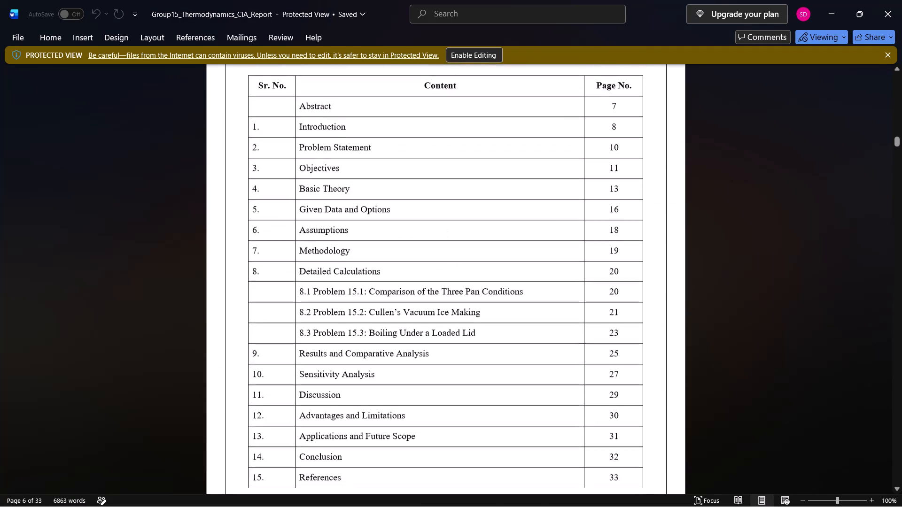
{"action": "scroll", "coordinate": [407, 106], "scroll_direction": "up", "scroll_amount": 20}
{"action": "scroll", "coordinate": [407, 106], "scroll_direction": "up", "scroll_amount": 6}
{"action": "scroll", "coordinate": [407, 106], "scroll_direction": "down", "scroll_amount": 17}
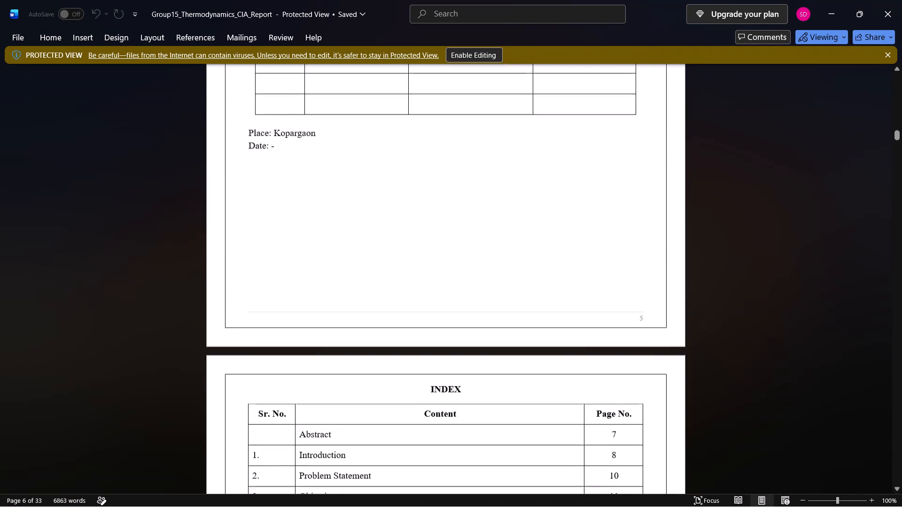
{"action": "scroll", "coordinate": [407, 82], "scroll_direction": "down", "scroll_amount": 11}
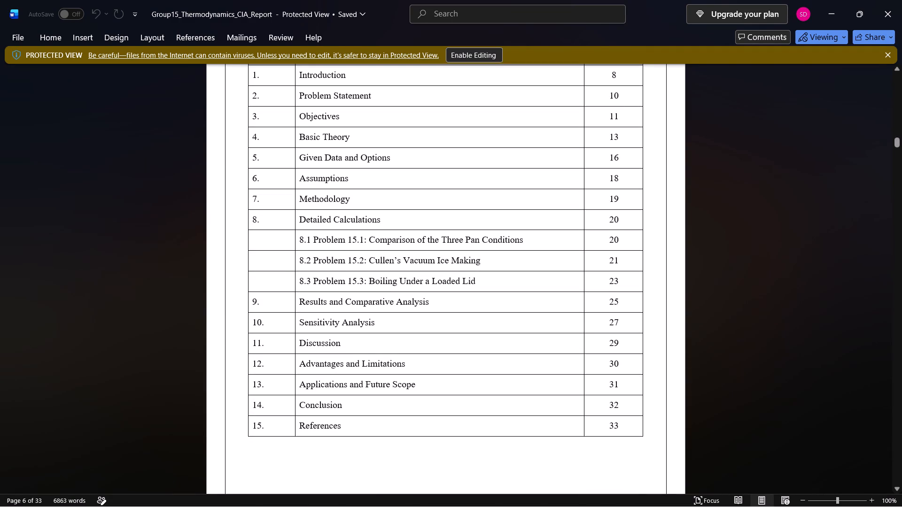
{"action": "scroll", "coordinate": [415, 122], "scroll_direction": "down", "scroll_amount": 5}
{"action": "scroll", "coordinate": [414, 145], "scroll_direction": "down", "scroll_amount": 18}
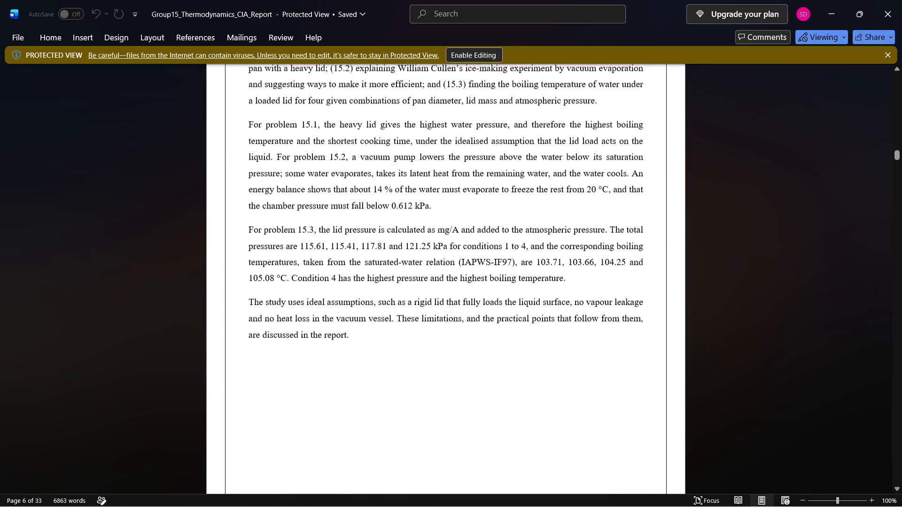
Enable editing for the Group15_Thermodynamics_CIA_Report document.
{"action": "left_click", "coordinate": [375, 267]}
{"action": "left_click", "coordinate": [474, 53]}
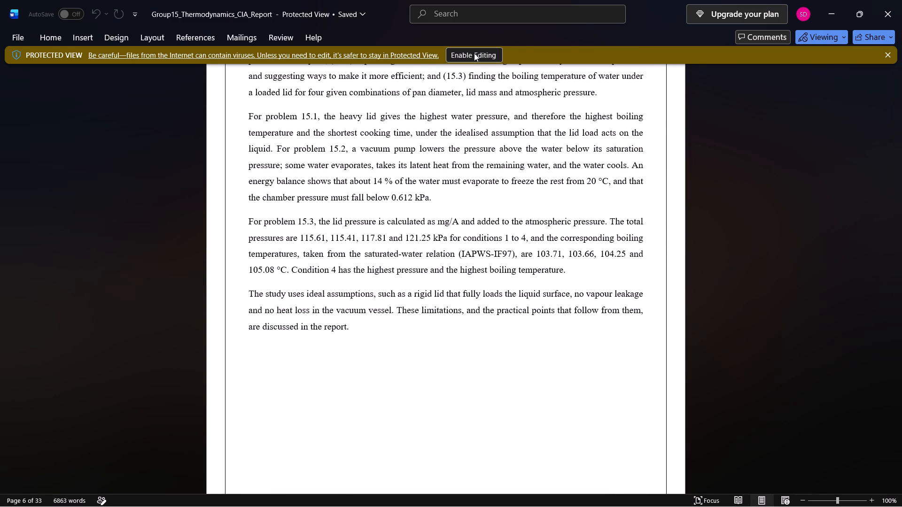
Review the report's front matter from the cover page through the marking rubric, certificate, acknowledgement and index to the abstract.
{"action": "scroll", "coordinate": [365, 209], "scroll_direction": "down", "scroll_amount": 11}
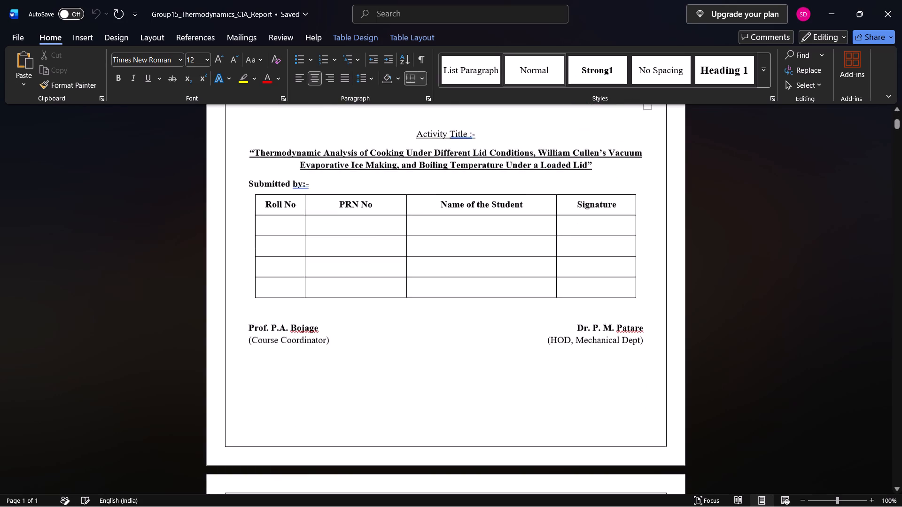
{"action": "scroll", "coordinate": [372, 224], "scroll_direction": "down", "scroll_amount": 16}
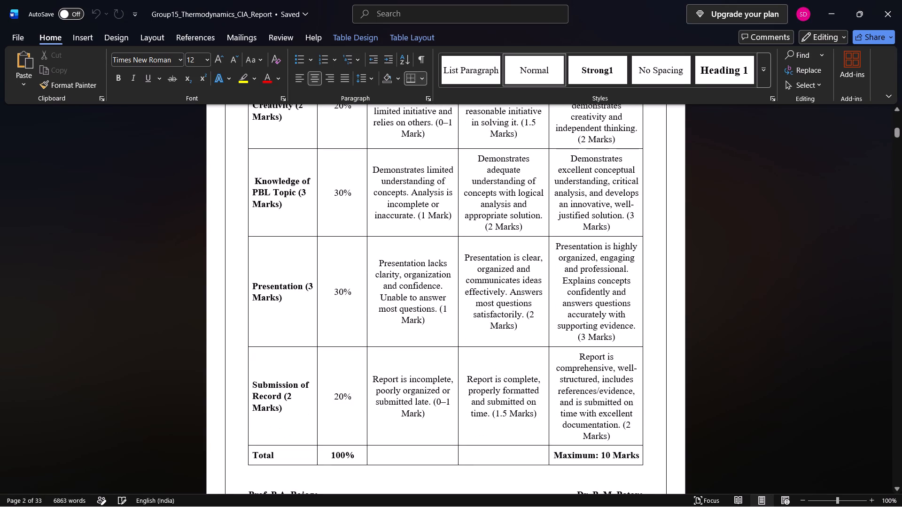
{"action": "left_click", "coordinate": [406, 261]}
{"action": "scroll", "coordinate": [402, 246], "scroll_direction": "down", "scroll_amount": 20}
{"action": "scroll", "coordinate": [402, 246], "scroll_direction": "down", "scroll_amount": 15}
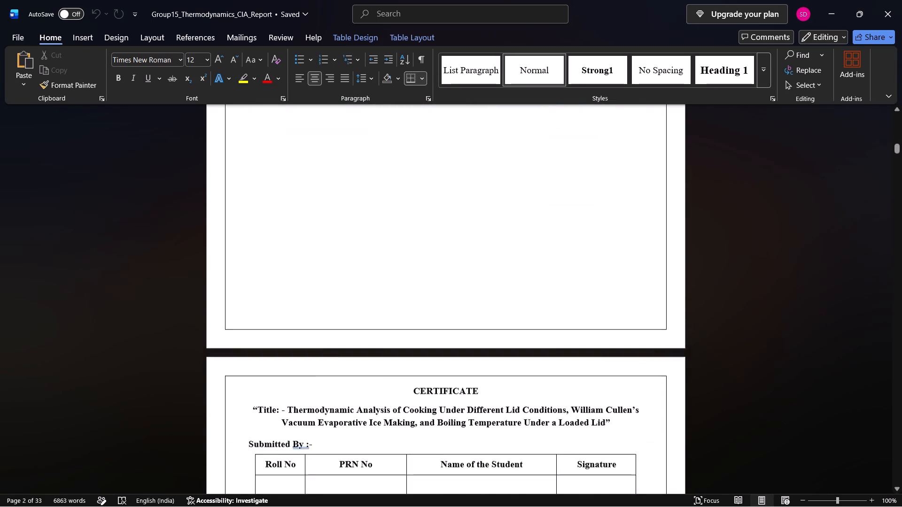
{"action": "scroll", "coordinate": [409, 230], "scroll_direction": "down", "scroll_amount": 12}
{"action": "left_click", "coordinate": [414, 215]}
{"action": "scroll", "coordinate": [414, 215], "scroll_direction": "down", "scroll_amount": 7}
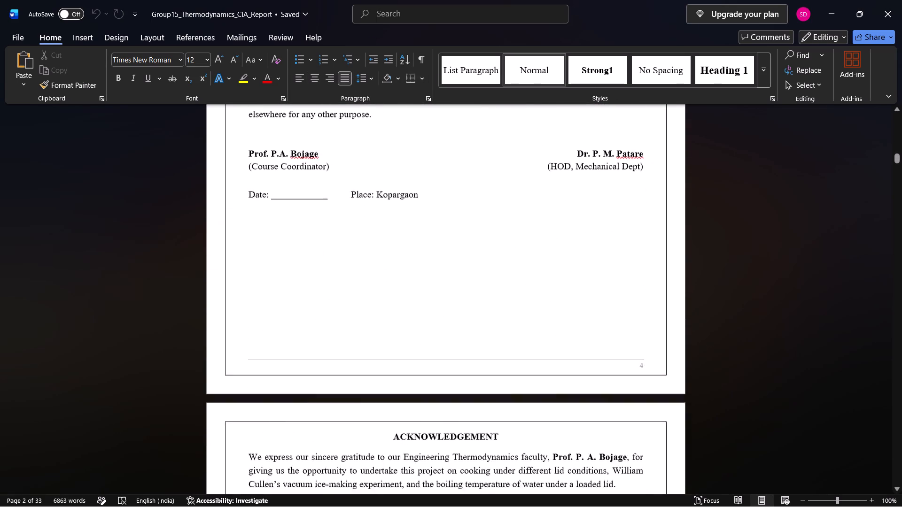
{"action": "scroll", "coordinate": [413, 211], "scroll_direction": "down", "scroll_amount": 9}
{"action": "left_click", "coordinate": [412, 213]}
{"action": "left_click", "coordinate": [412, 226]}
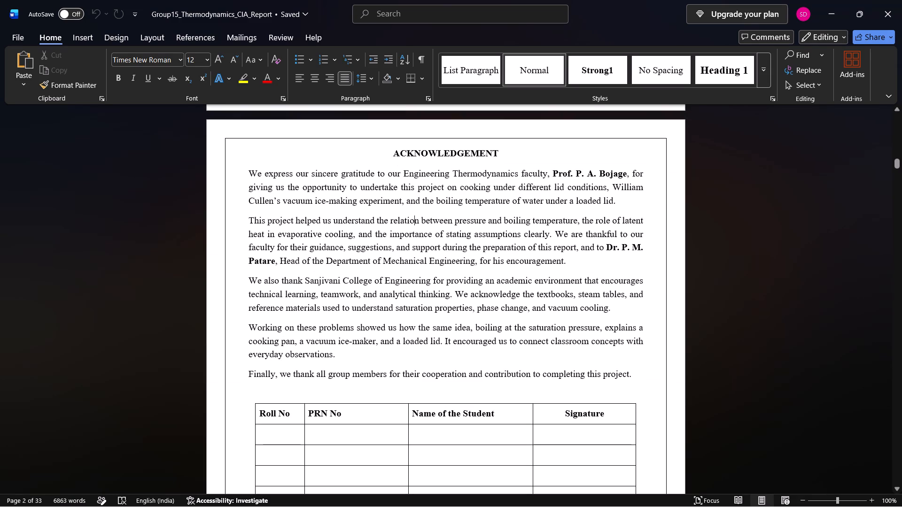
{"action": "scroll", "coordinate": [412, 225], "scroll_direction": "down", "scroll_amount": 20}
{"action": "scroll", "coordinate": [412, 225], "scroll_direction": "down", "scroll_amount": 12}
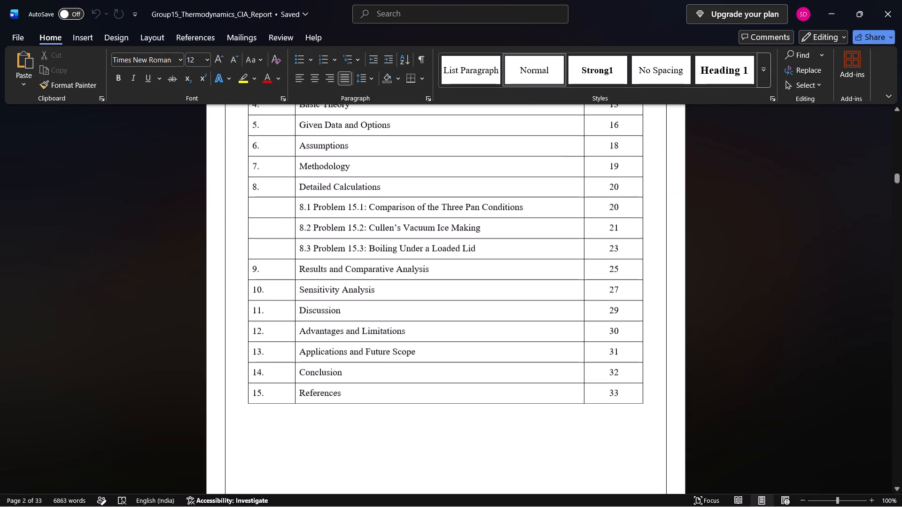
{"action": "scroll", "coordinate": [414, 217], "scroll_direction": "down", "scroll_amount": 18}
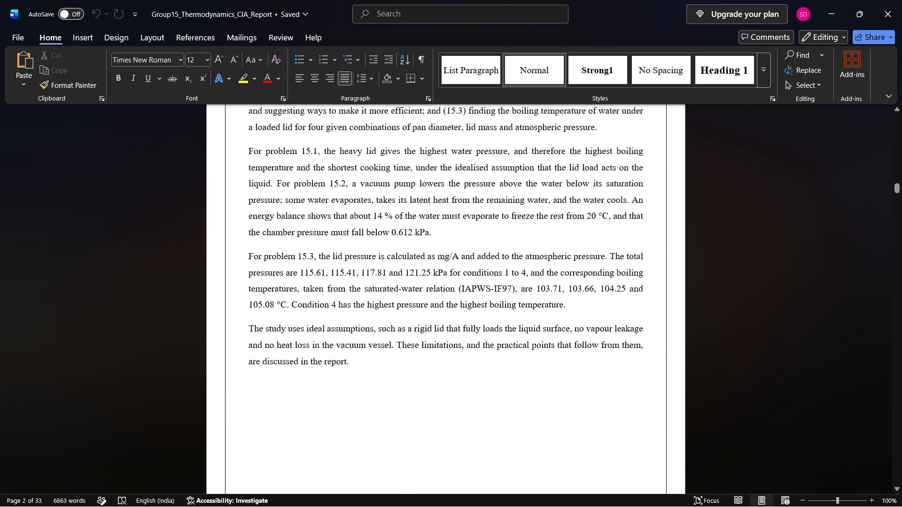
Read the report's Introduction from 1.1 Background of the Study through 1.4 William Cullen's Vacuum Ice Making.
{"action": "scroll", "coordinate": [415, 213], "scroll_direction": "down", "scroll_amount": 17}
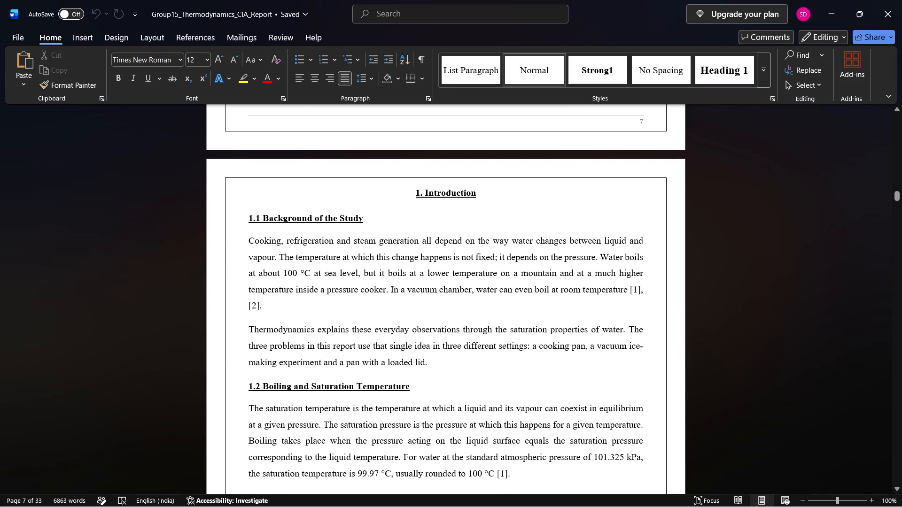
{"action": "left_click", "coordinate": [444, 325]}
{"action": "scroll", "coordinate": [362, 411], "scroll_direction": "down", "scroll_amount": 2}
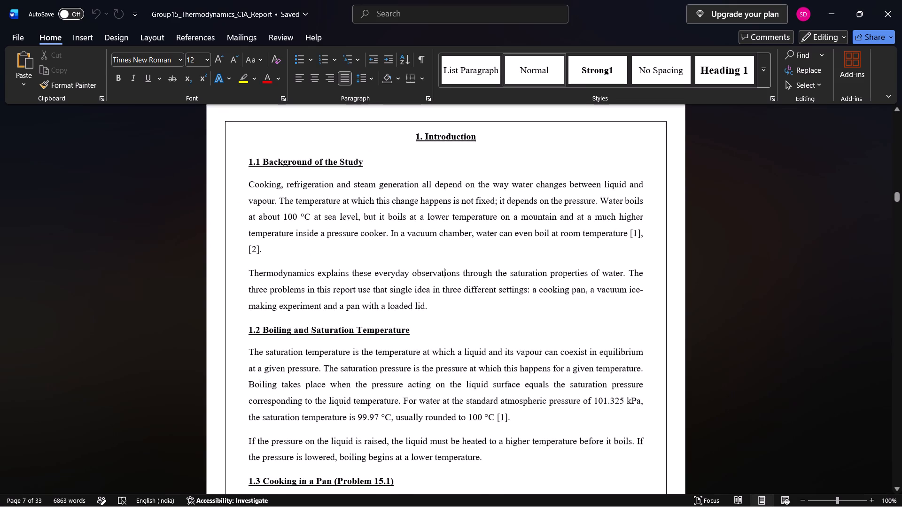
{"action": "left_click", "coordinate": [280, 356]}
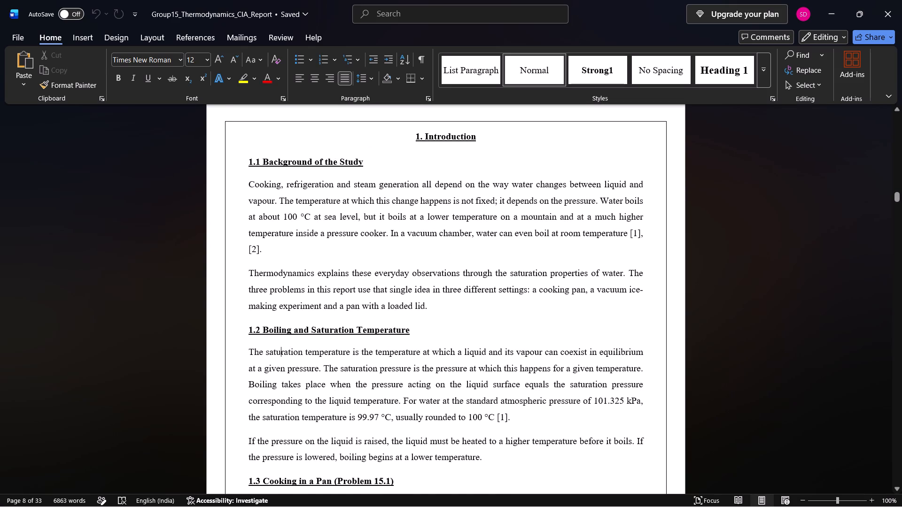
{"action": "scroll", "coordinate": [265, 371], "scroll_direction": "down", "scroll_amount": 5}
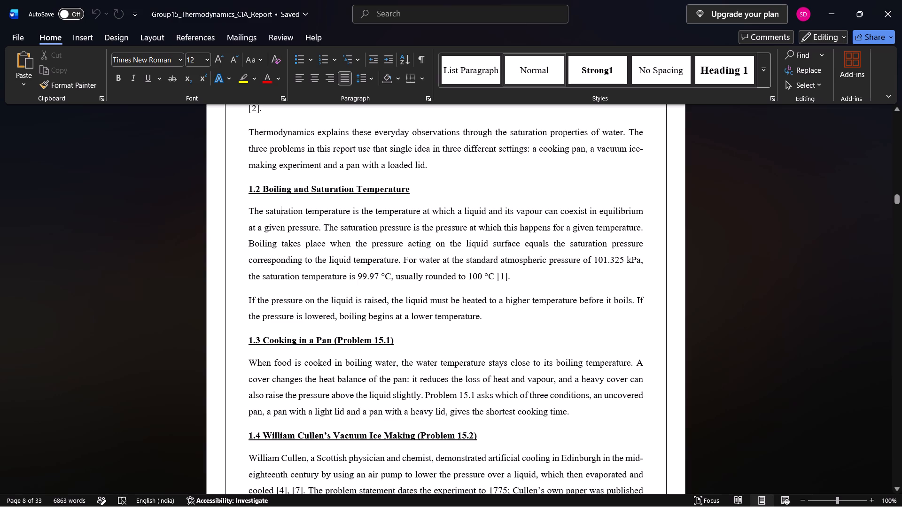
{"action": "scroll", "coordinate": [348, 401], "scroll_direction": "down", "scroll_amount": 7}
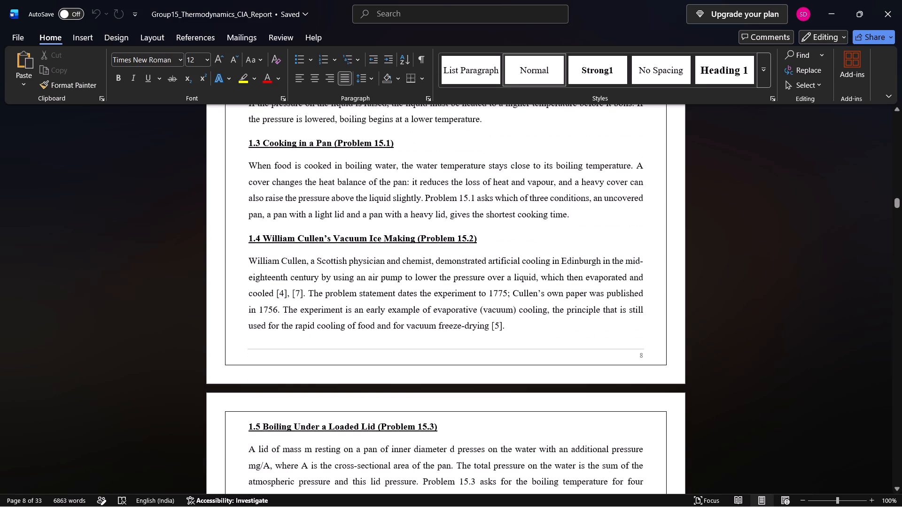
Read the rest of the Introduction, from 1.5 Boiling Under a Loaded Lid to 1.9 Organisation of the Report.
{"action": "scroll", "coordinate": [347, 404], "scroll_direction": "down", "scroll_amount": 5}
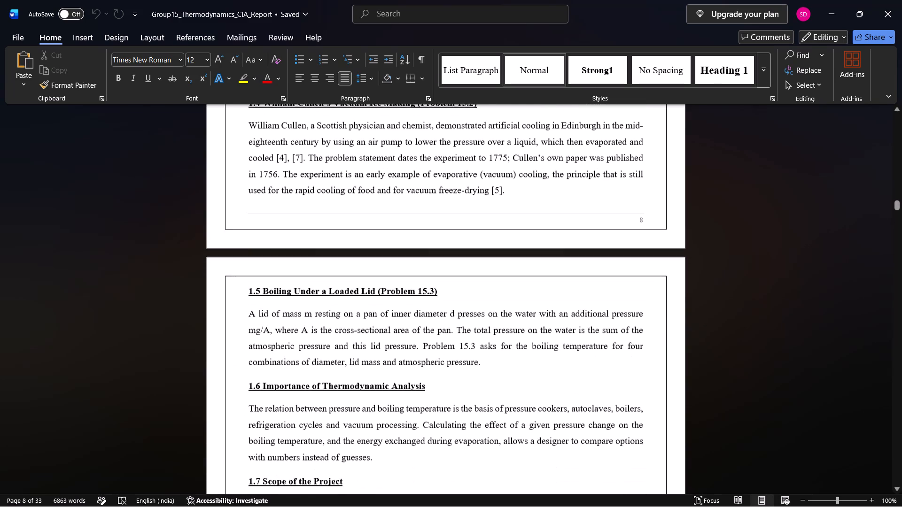
{"action": "scroll", "coordinate": [384, 324], "scroll_direction": "down", "scroll_amount": 6}
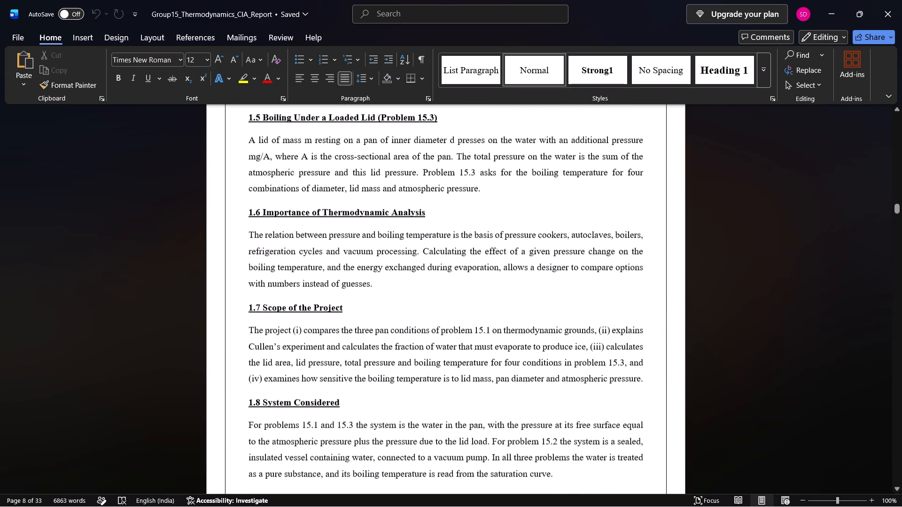
{"action": "scroll", "coordinate": [373, 357], "scroll_direction": "down", "scroll_amount": 8}
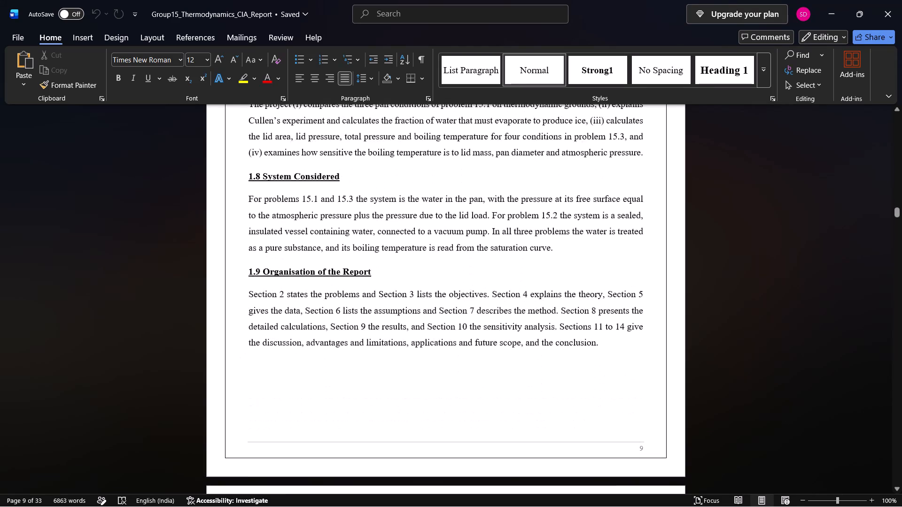
Review the problem statements in section 2 and the objectives, expected outcomes and learning outcomes in section 3.
{"action": "scroll", "coordinate": [373, 357], "scroll_direction": "down", "scroll_amount": 20}
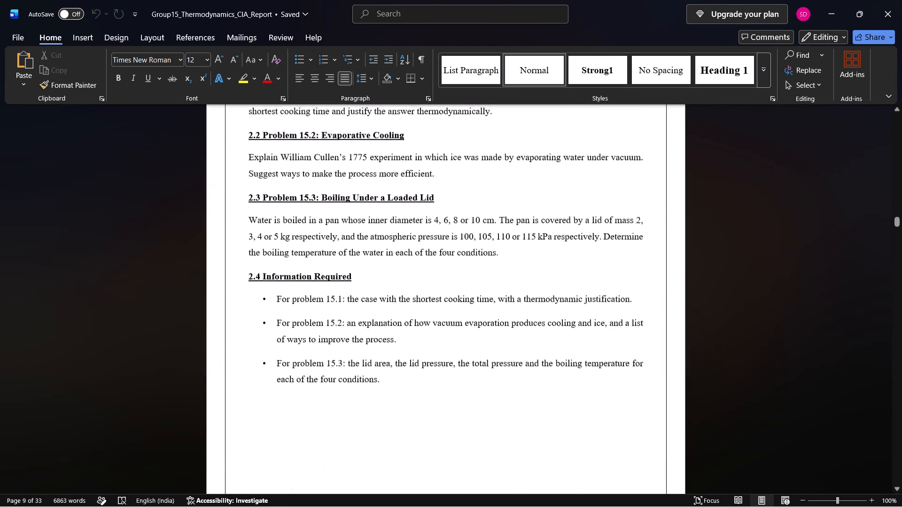
{"action": "scroll", "coordinate": [373, 357], "scroll_direction": "down", "scroll_amount": 20}
{"action": "scroll", "coordinate": [373, 357], "scroll_direction": "down", "scroll_amount": 8}
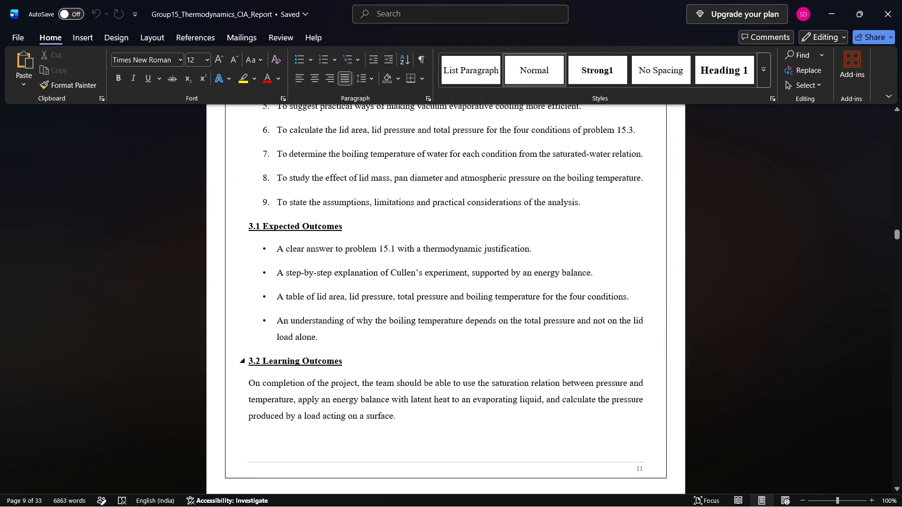
{"action": "scroll", "coordinate": [373, 356], "scroll_direction": "down", "scroll_amount": 20}
{"action": "scroll", "coordinate": [373, 356], "scroll_direction": "down", "scroll_amount": 7}
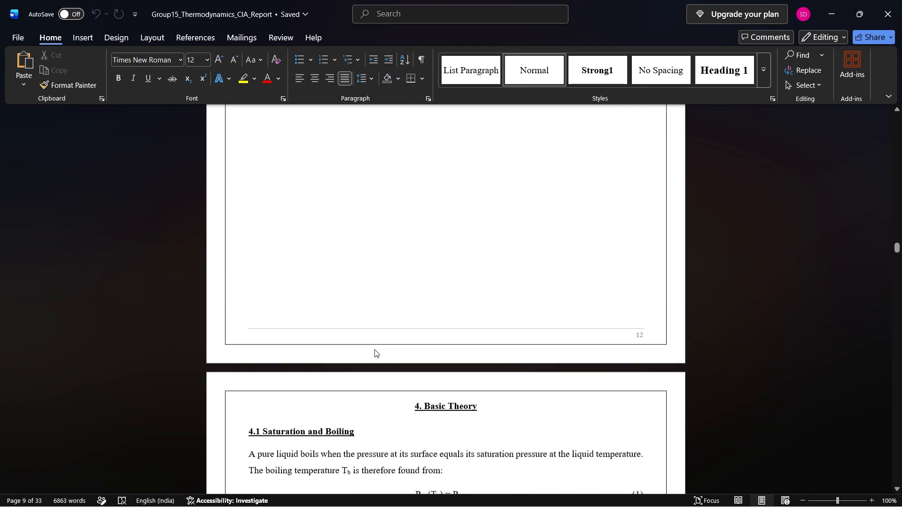
Review section 4, Basic Theory, including the saturation curve figure, the numbered equations and the evaporative cooling theory.
{"action": "scroll", "coordinate": [374, 349], "scroll_direction": "down", "scroll_amount": 6}
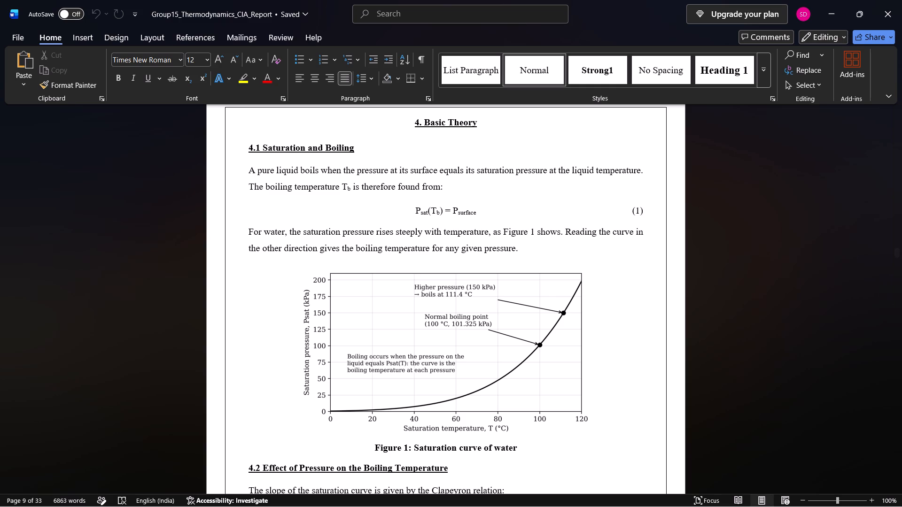
{"action": "left_click", "coordinate": [369, 235]}
{"action": "left_click", "coordinate": [368, 245]}
{"action": "scroll", "coordinate": [475, 314], "scroll_direction": "down", "scroll_amount": 10}
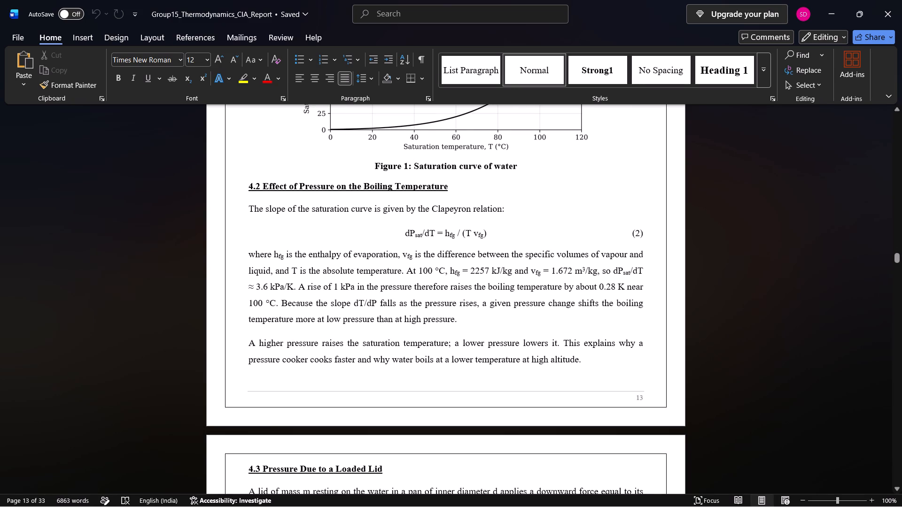
{"action": "scroll", "coordinate": [425, 235], "scroll_direction": "down", "scroll_amount": 12}
{"action": "scroll", "coordinate": [397, 264], "scroll_direction": "down", "scroll_amount": 4}
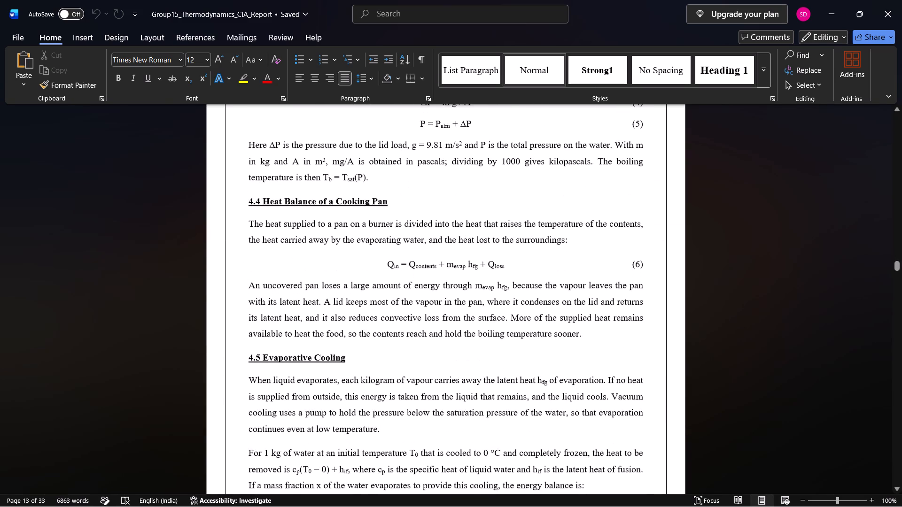
{"action": "scroll", "coordinate": [397, 264], "scroll_direction": "down", "scroll_amount": 6}
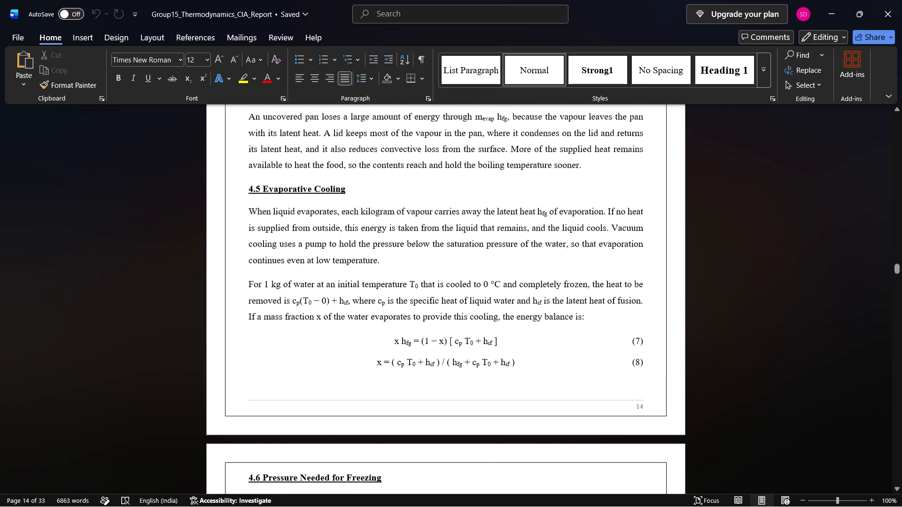
{"action": "scroll", "coordinate": [397, 264], "scroll_direction": "down", "scroll_amount": 10}
{"action": "scroll", "coordinate": [396, 261], "scroll_direction": "down", "scroll_amount": 11}
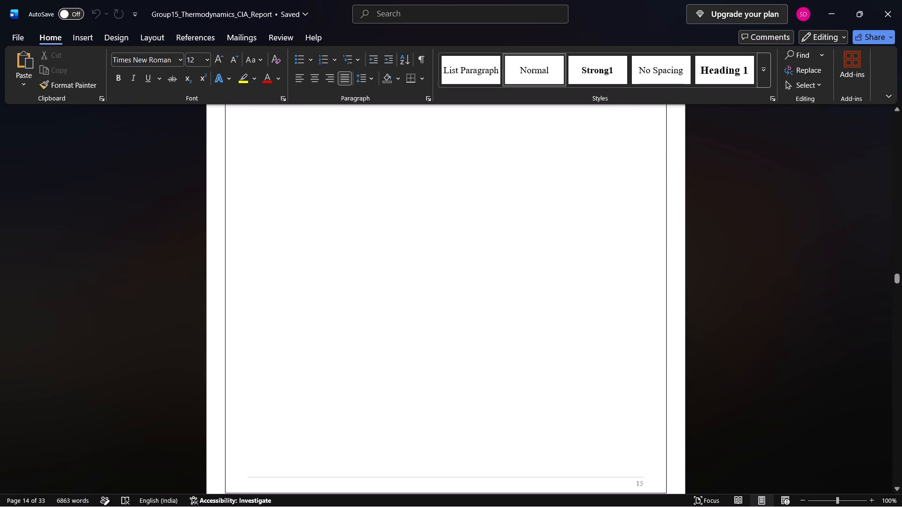
Examine section 5, Given Data and Options, checking the problem 15.3 data, the constants and property values, and the derived quantities.
{"action": "scroll", "coordinate": [402, 250], "scroll_direction": "down", "scroll_amount": 13}
{"action": "scroll", "coordinate": [404, 248], "scroll_direction": "up", "scroll_amount": 1}
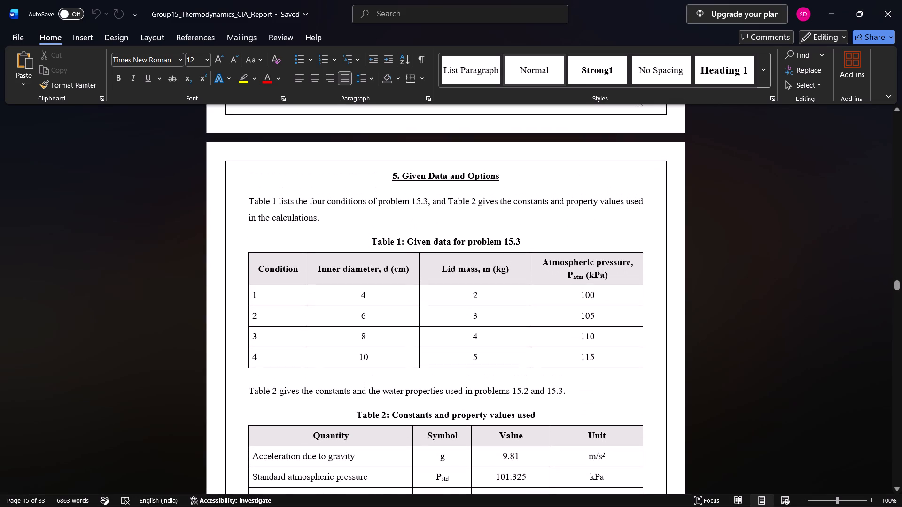
{"action": "scroll", "coordinate": [404, 248], "scroll_direction": "down", "scroll_amount": 5}
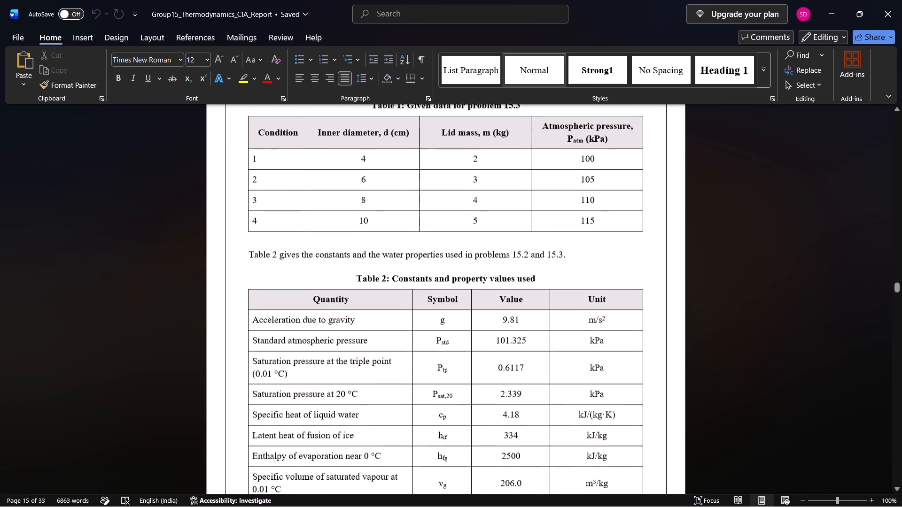
{"action": "scroll", "coordinate": [404, 248], "scroll_direction": "down", "scroll_amount": 5}
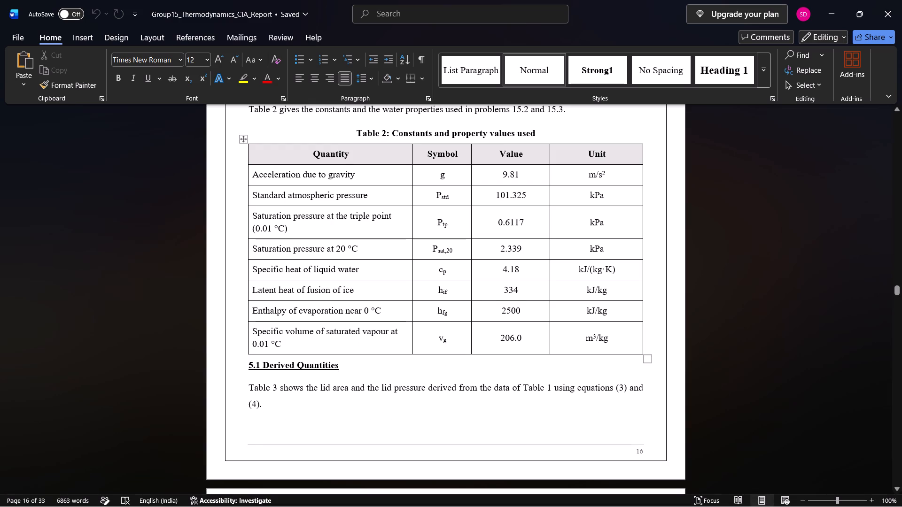
{"action": "scroll", "coordinate": [299, 343], "scroll_direction": "down", "scroll_amount": 1}
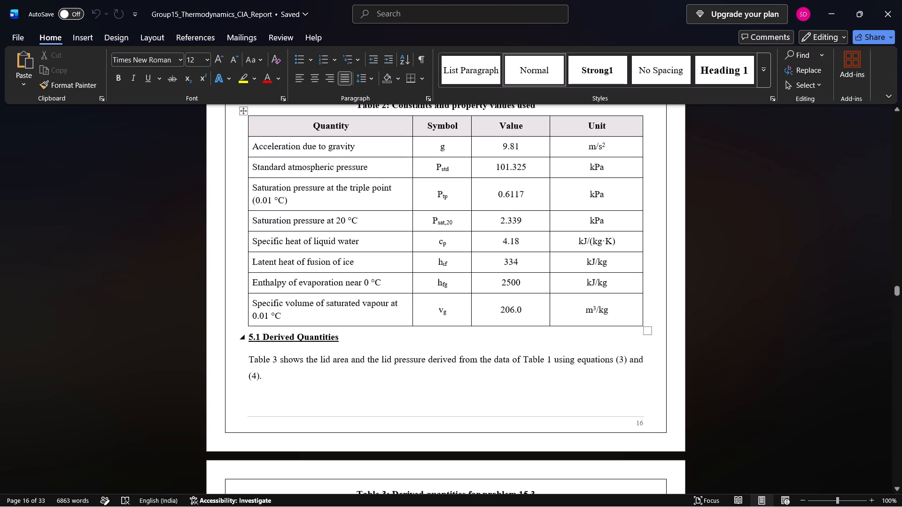
{"action": "scroll", "coordinate": [299, 343], "scroll_direction": "up", "scroll_amount": 3}
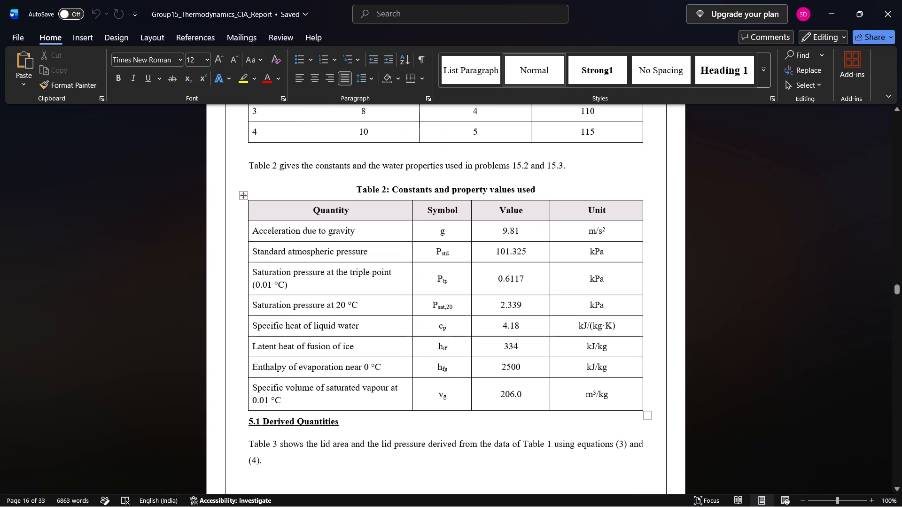
{"action": "scroll", "coordinate": [299, 343], "scroll_direction": "down", "scroll_amount": 1}
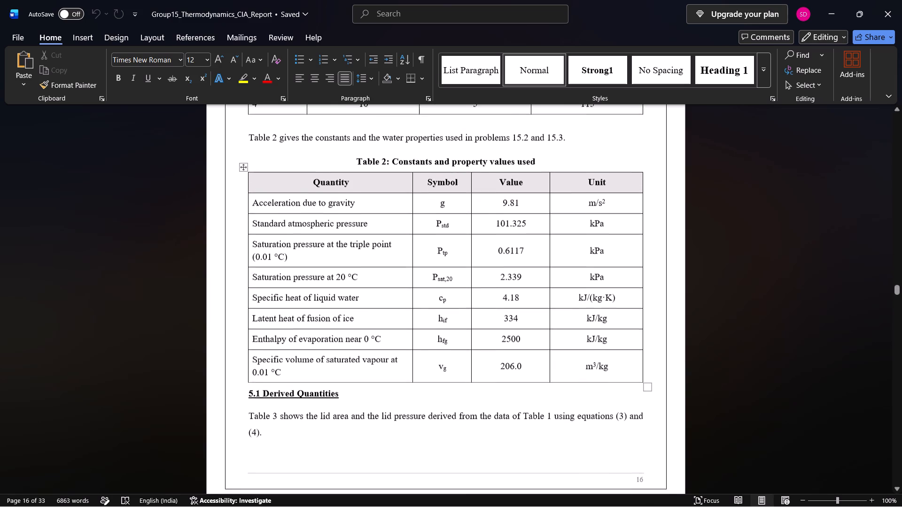
{"action": "scroll", "coordinate": [299, 343], "scroll_direction": "down", "scroll_amount": 14}
{"action": "scroll", "coordinate": [299, 343], "scroll_direction": "down", "scroll_amount": 8}
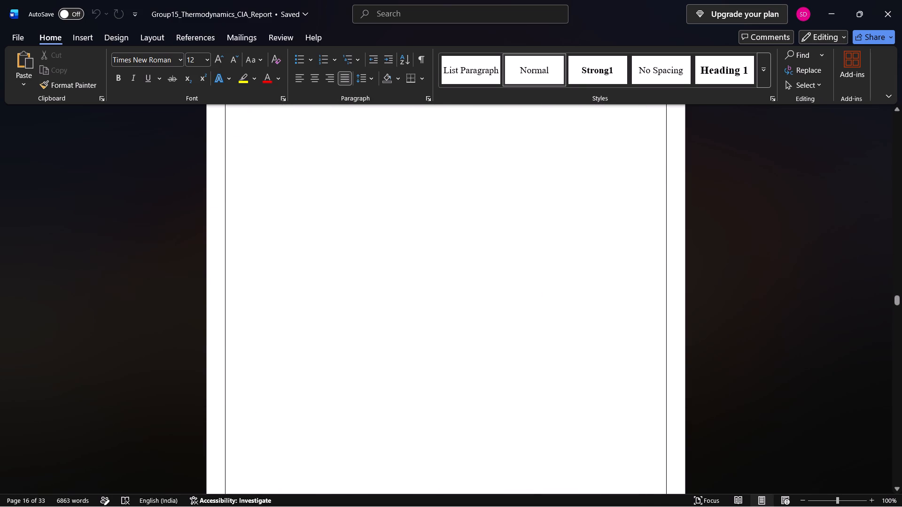
Review section 6, Assumptions, and the numbered procedure in section 7, Methodology.
{"action": "scroll", "coordinate": [299, 343], "scroll_direction": "down", "scroll_amount": 17}
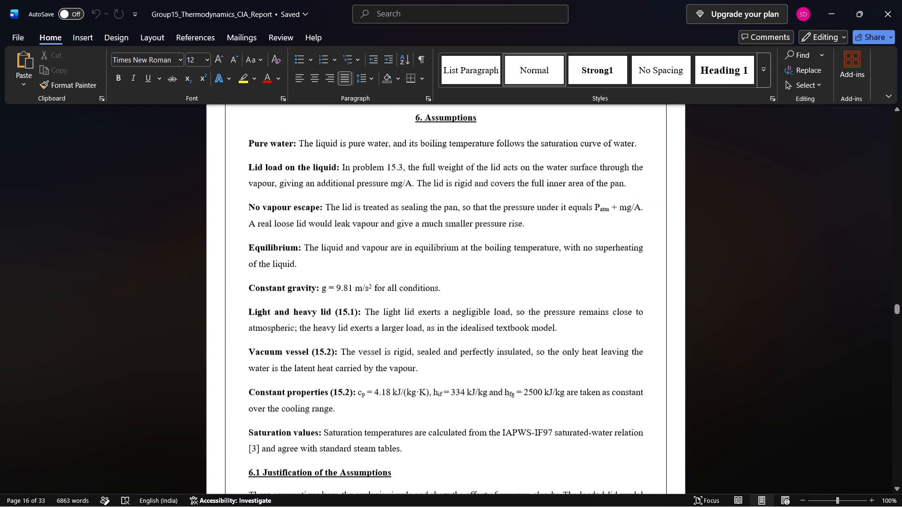
{"action": "scroll", "coordinate": [299, 343], "scroll_direction": "down", "scroll_amount": 2}
{"action": "scroll", "coordinate": [299, 343], "scroll_direction": "up", "scroll_amount": 7}
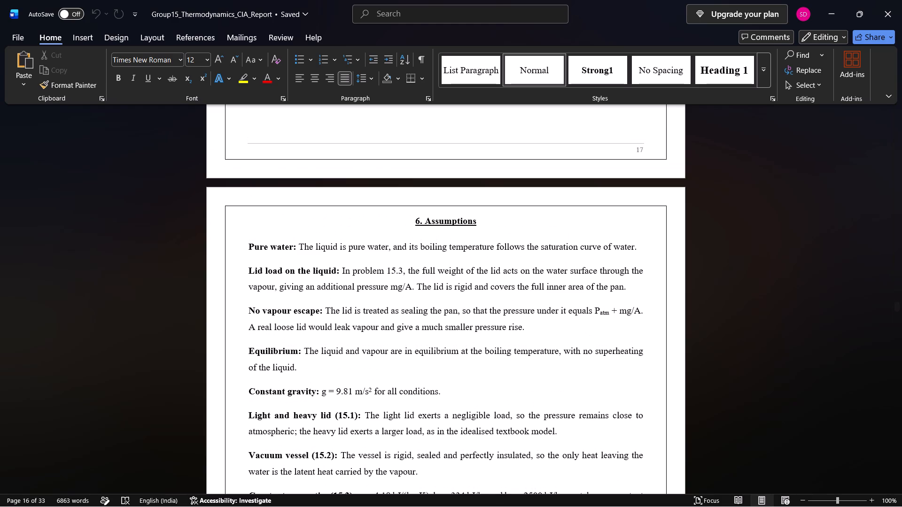
{"action": "scroll", "coordinate": [299, 343], "scroll_direction": "down", "scroll_amount": 3}
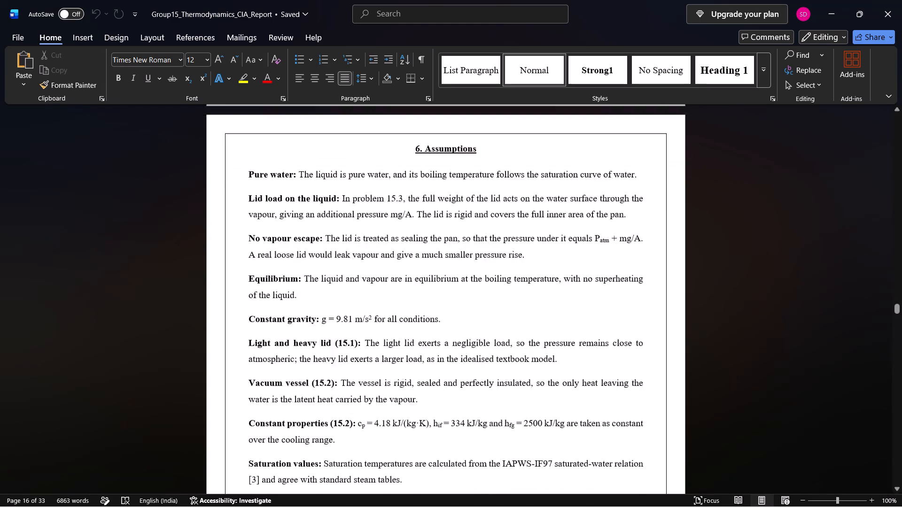
{"action": "scroll", "coordinate": [299, 343], "scroll_direction": "down", "scroll_amount": 19}
{"action": "scroll", "coordinate": [299, 343], "scroll_direction": "down", "scroll_amount": 2}
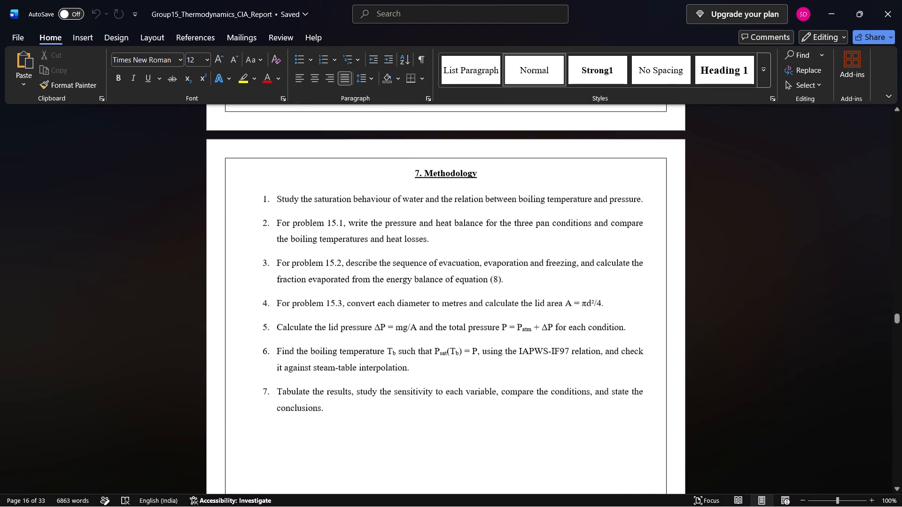
{"action": "scroll", "coordinate": [299, 343], "scroll_direction": "down", "scroll_amount": 1}
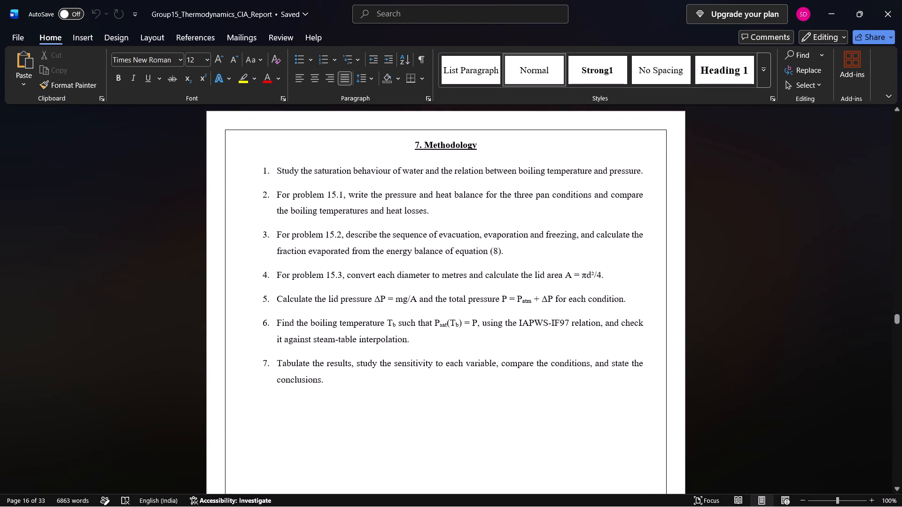
Review section 8, Detailed Calculations, covering the three pan conditions, vacuum ice making and the boiling temperatures for problem 15.3.
{"action": "scroll", "coordinate": [299, 343], "scroll_direction": "down", "scroll_amount": 13}
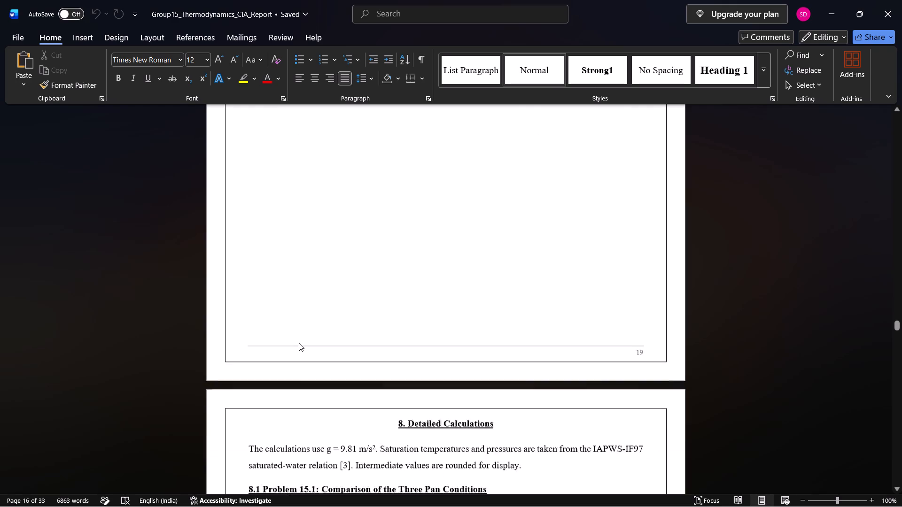
{"action": "scroll", "coordinate": [299, 343], "scroll_direction": "down", "scroll_amount": 19}
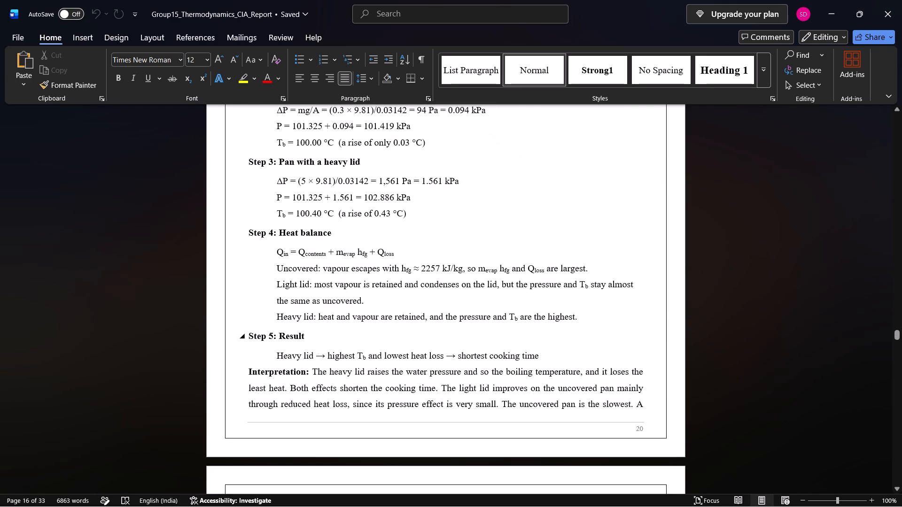
{"action": "scroll", "coordinate": [299, 343], "scroll_direction": "up", "scroll_amount": 7}
{"action": "scroll", "coordinate": [299, 343], "scroll_direction": "down", "scroll_amount": 11}
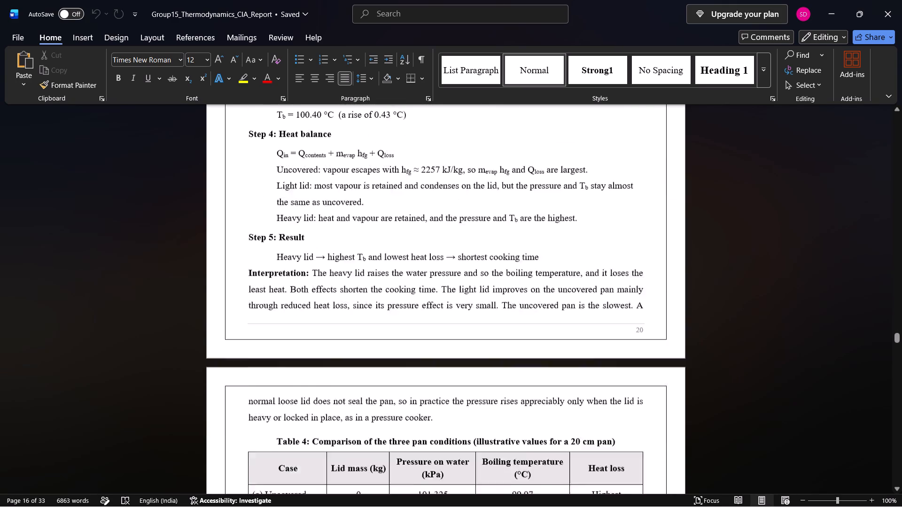
{"action": "scroll", "coordinate": [299, 343], "scroll_direction": "down", "scroll_amount": 20}
{"action": "scroll", "coordinate": [299, 343], "scroll_direction": "down", "scroll_amount": 18}
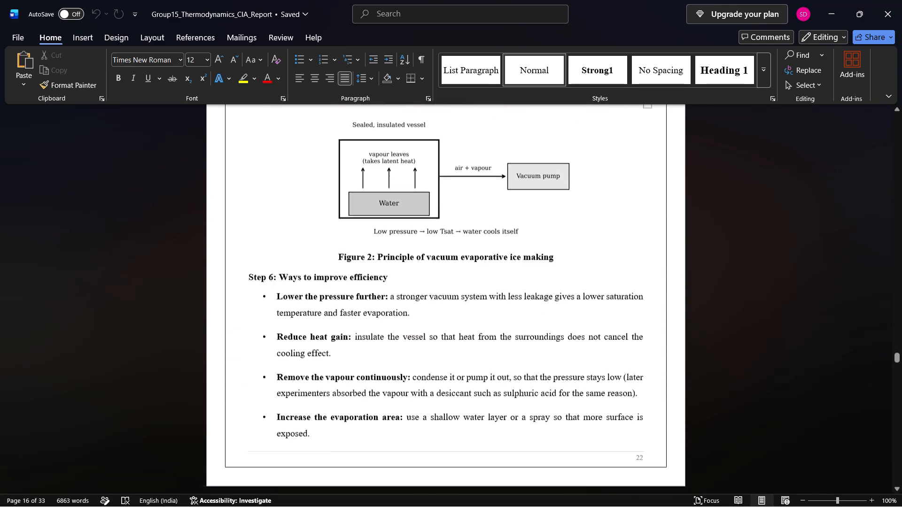
{"action": "scroll", "coordinate": [299, 343], "scroll_direction": "down", "scroll_amount": 20}
{"action": "scroll", "coordinate": [299, 343], "scroll_direction": "down", "scroll_amount": 20}
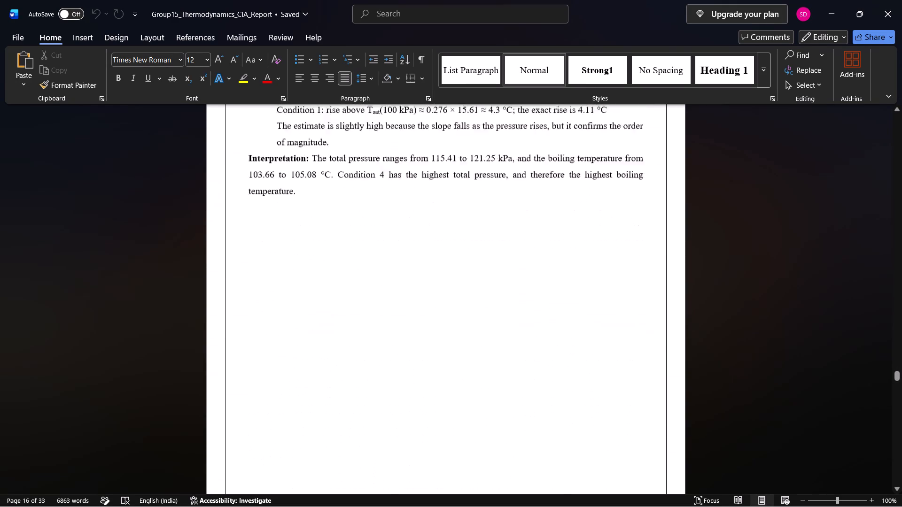
Review the section 9 results and summary of the three problems, and the section 10 sensitivity tables.
{"action": "scroll", "coordinate": [299, 343], "scroll_direction": "down", "scroll_amount": 20}
{"action": "scroll", "coordinate": [299, 343], "scroll_direction": "down", "scroll_amount": 20}
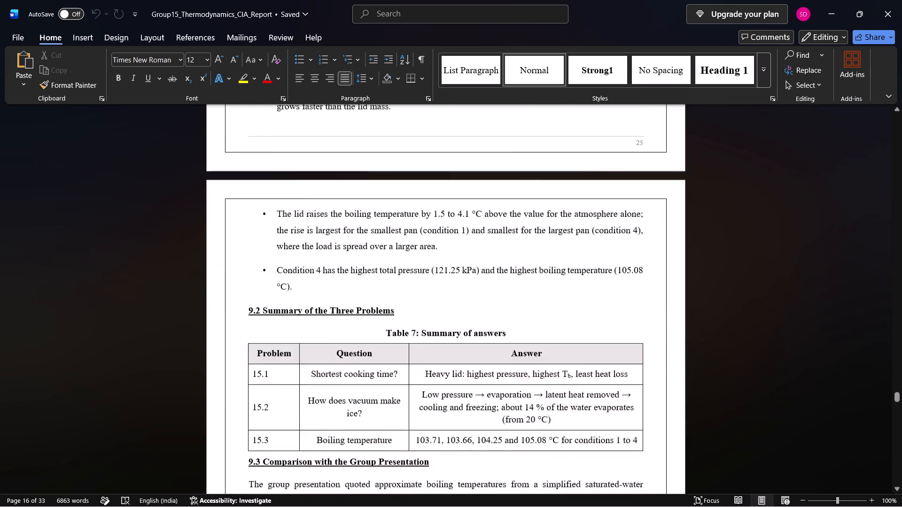
{"action": "scroll", "coordinate": [299, 343], "scroll_direction": "down", "scroll_amount": 20}
{"action": "scroll", "coordinate": [299, 343], "scroll_direction": "down", "scroll_amount": 20}
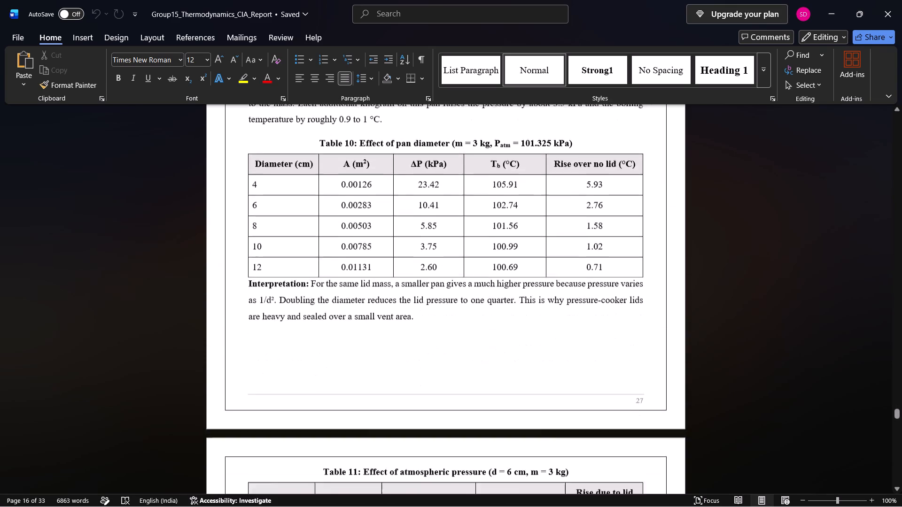
{"action": "scroll", "coordinate": [299, 343], "scroll_direction": "down", "scroll_amount": 20}
{"action": "scroll", "coordinate": [299, 343], "scroll_direction": "down", "scroll_amount": 14}
Review the discussion in section 11, the advantages and limitations in section 12, and the applications and future scope in section 13.
{"action": "scroll", "coordinate": [299, 343], "scroll_direction": "up", "scroll_amount": 6}
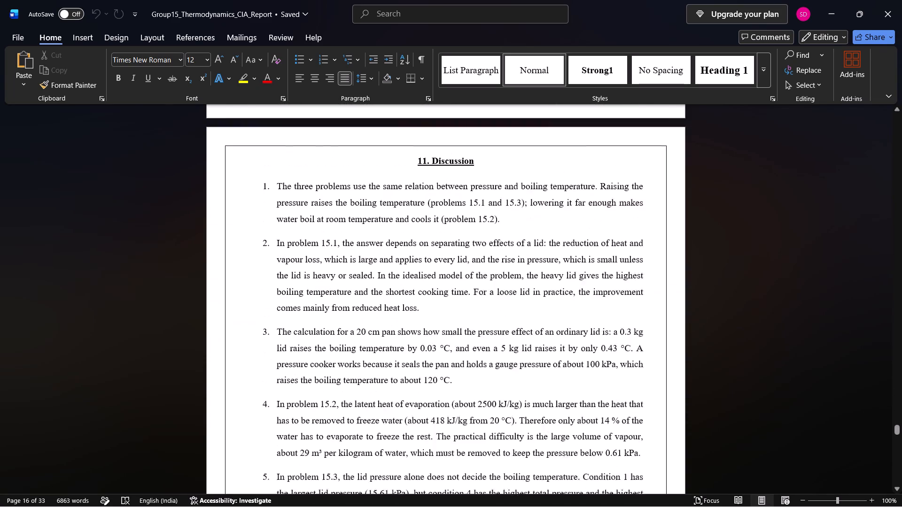
{"action": "scroll", "coordinate": [299, 343], "scroll_direction": "up", "scroll_amount": 1}
{"action": "scroll", "coordinate": [299, 343], "scroll_direction": "down", "scroll_amount": 18}
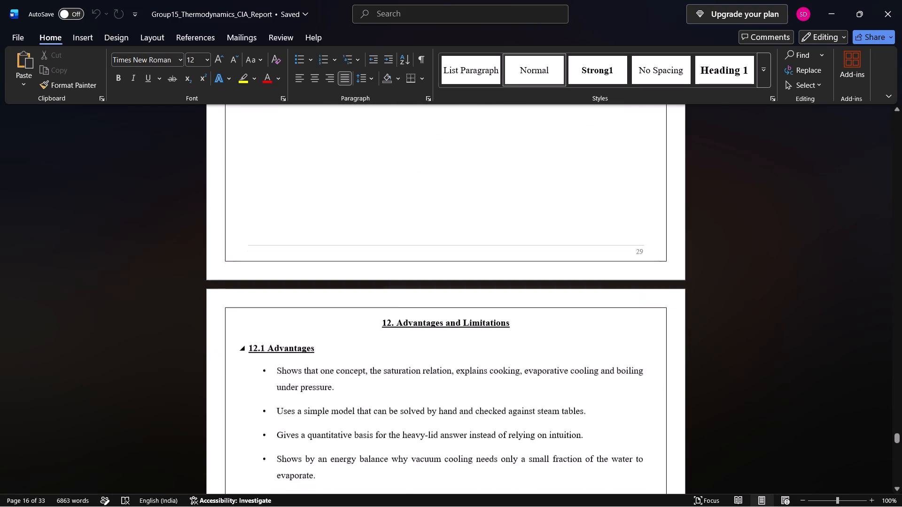
{"action": "scroll", "coordinate": [299, 343], "scroll_direction": "down", "scroll_amount": 8}
{"action": "scroll", "coordinate": [299, 343], "scroll_direction": "up", "scroll_amount": 2}
{"action": "scroll", "coordinate": [299, 343], "scroll_direction": "down", "scroll_amount": 8}
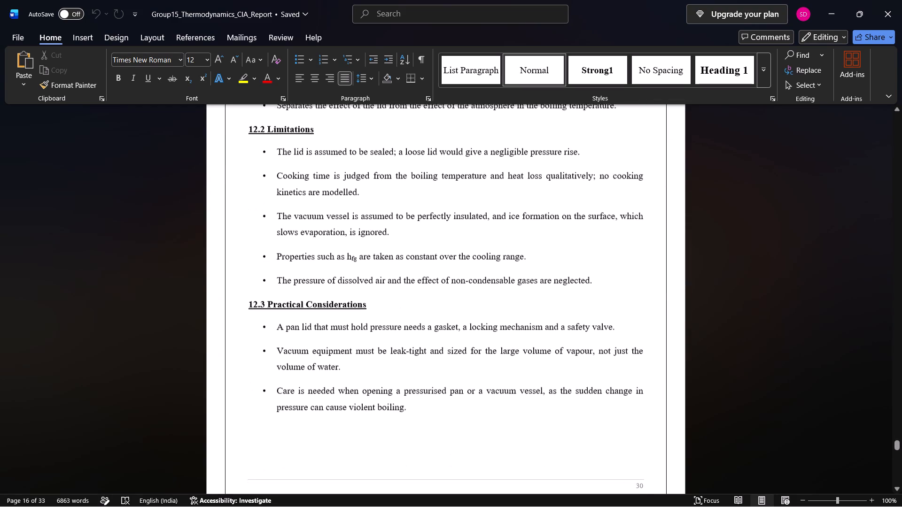
{"action": "scroll", "coordinate": [299, 343], "scroll_direction": "down", "scroll_amount": 20}
{"action": "scroll", "coordinate": [299, 343], "scroll_direction": "down", "scroll_amount": 8}
Review the conclusion in section 14 and the reference list in section 15.
{"action": "scroll", "coordinate": [299, 343], "scroll_direction": "down", "scroll_amount": 8}
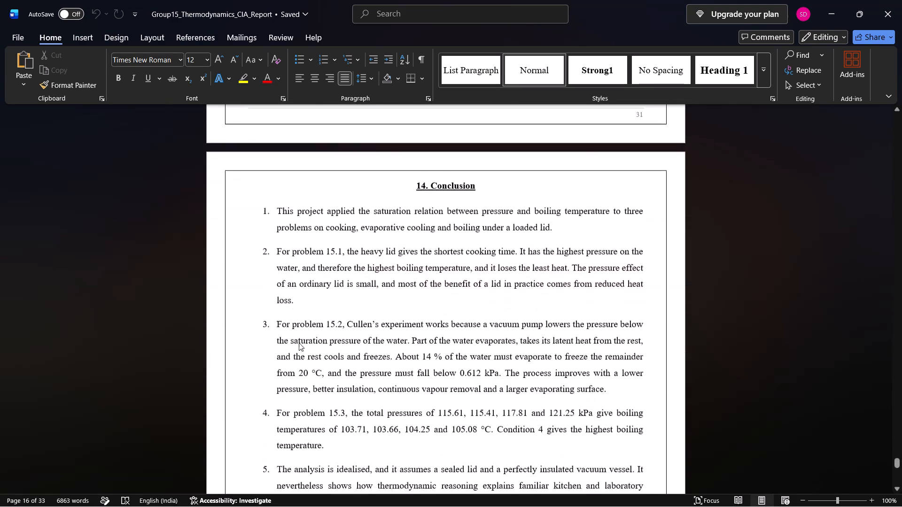
{"action": "scroll", "coordinate": [299, 343], "scroll_direction": "down", "scroll_amount": 14}
{"action": "scroll", "coordinate": [299, 343], "scroll_direction": "down", "scroll_amount": 17}
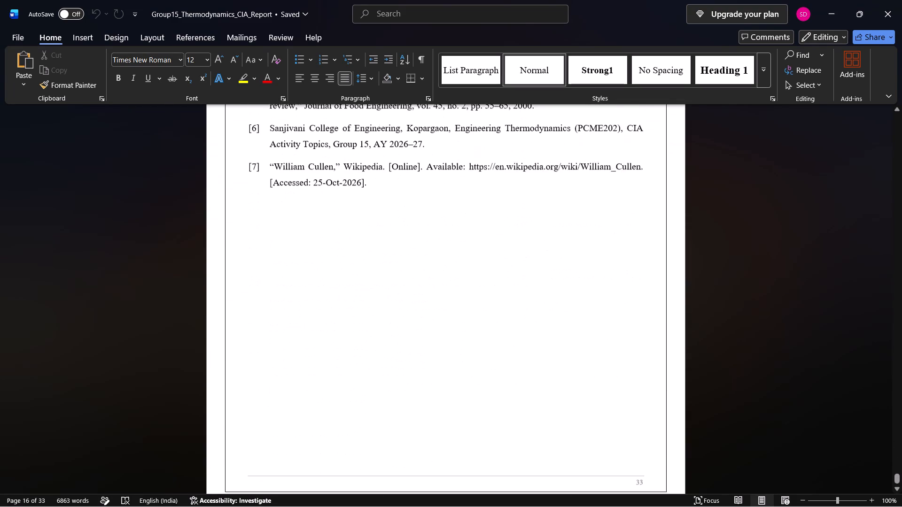
{"action": "scroll", "coordinate": [299, 343], "scroll_direction": "down", "scroll_amount": 20}
{"action": "scroll", "coordinate": [299, 343], "scroll_direction": "down", "scroll_amount": 1}
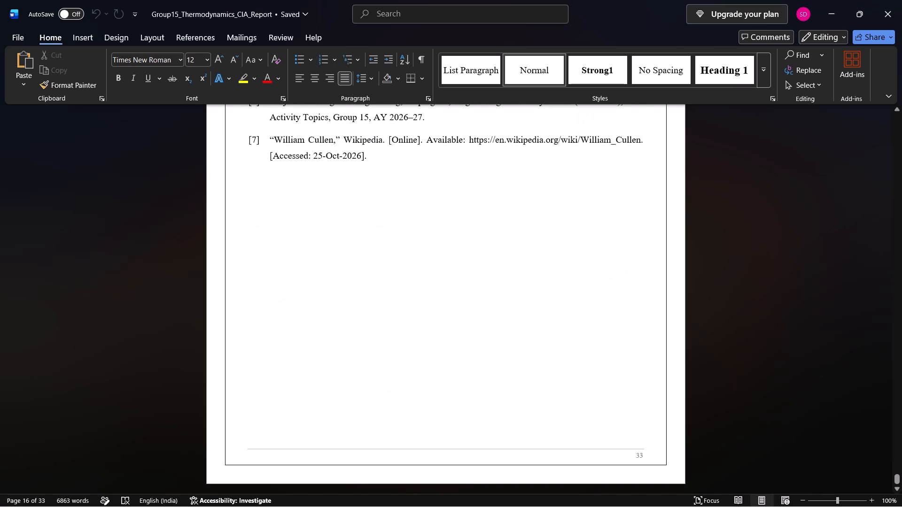
{"action": "scroll", "coordinate": [465, 346], "scroll_direction": "up", "scroll_amount": 11}
{"action": "scroll", "coordinate": [465, 315], "scroll_direction": "down", "scroll_amount": 2}
{"action": "scroll", "coordinate": [466, 312], "scroll_direction": "up", "scroll_amount": 1}
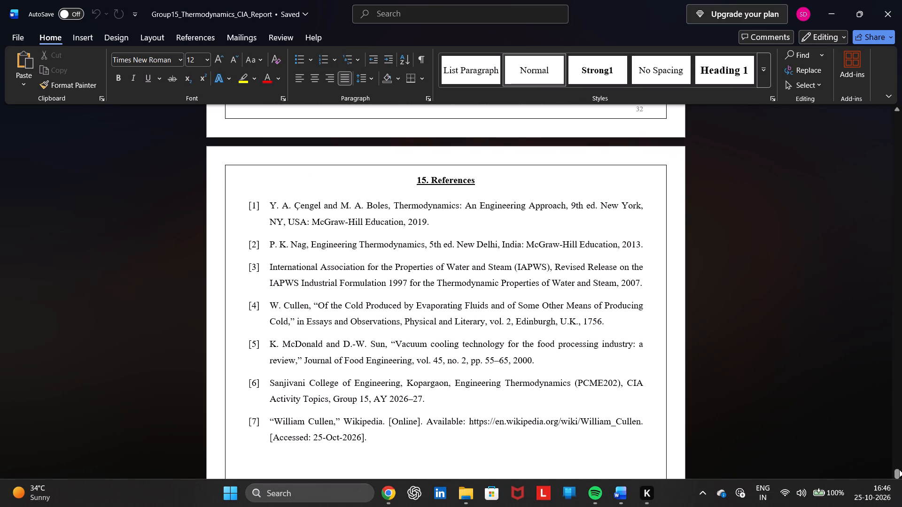
Run the spelling and grammar check and accept the punctuation corrections "Revision:", "Dated:" and "Preparation:" in the cover page's header table.
{"action": "left_click_drag", "start_coordinate": [896, 472], "coordinate": [887, 114]}
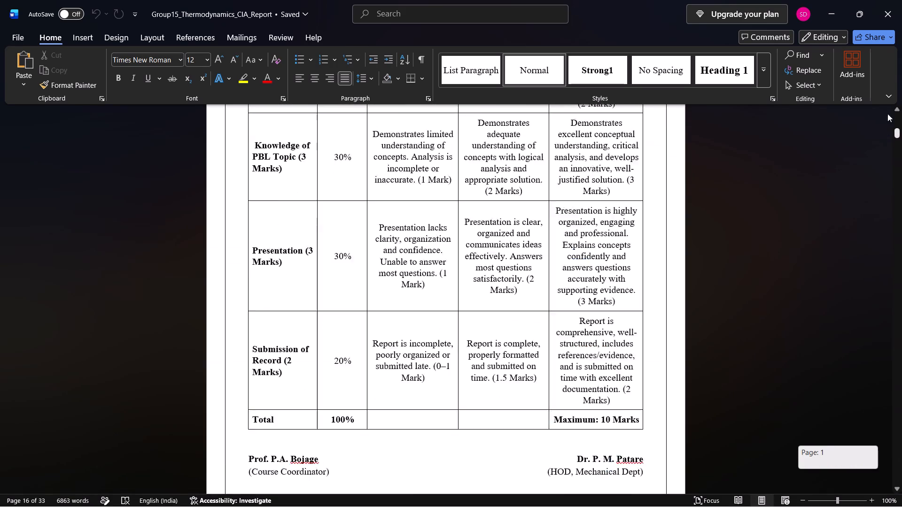
{"action": "left_click_drag", "start_coordinate": [887, 114], "coordinate": [883, 73]}
{"action": "scroll", "coordinate": [561, 246], "scroll_direction": "down", "scroll_amount": 5}
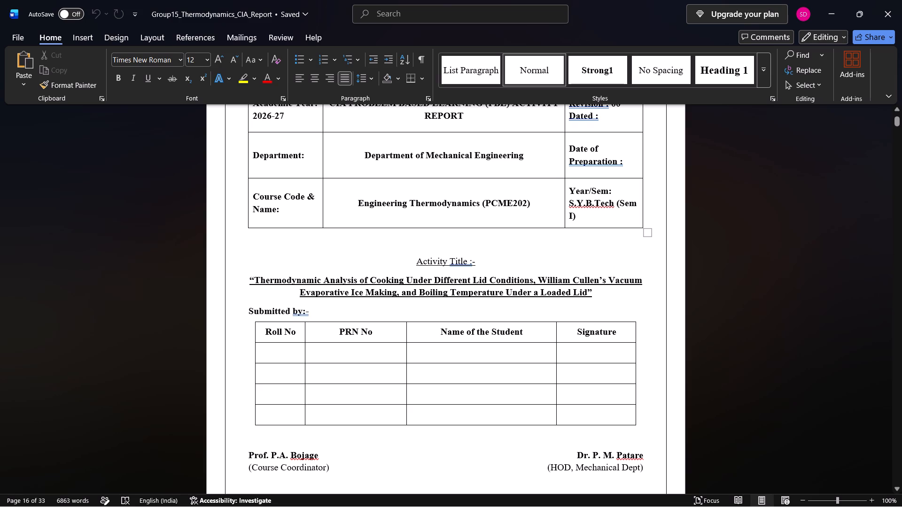
{"action": "key", "text": "F7"}
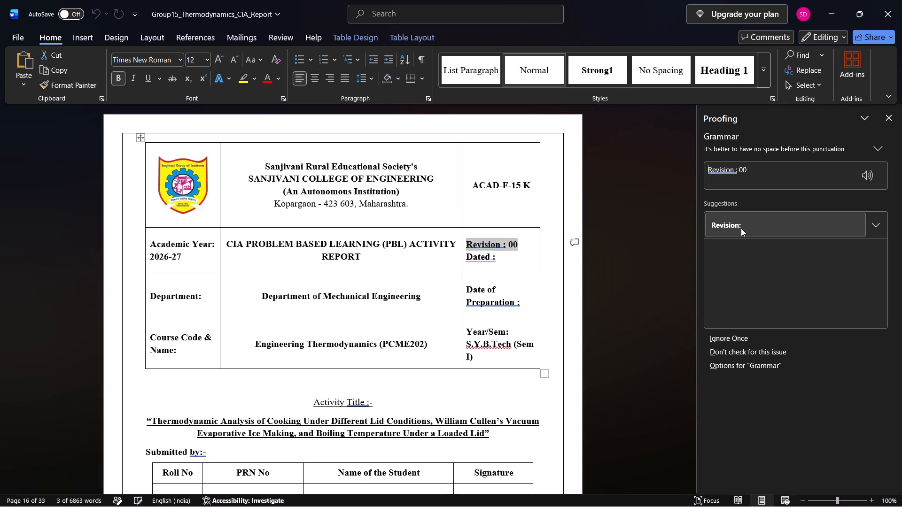
{"action": "left_click", "coordinate": [741, 228]}
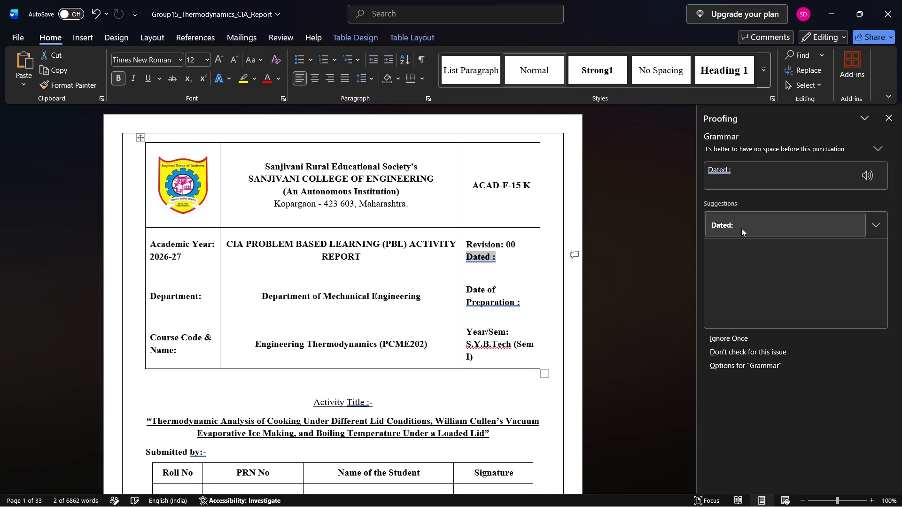
{"action": "left_click", "coordinate": [741, 228]}
{"action": "left_click", "coordinate": [741, 228]}
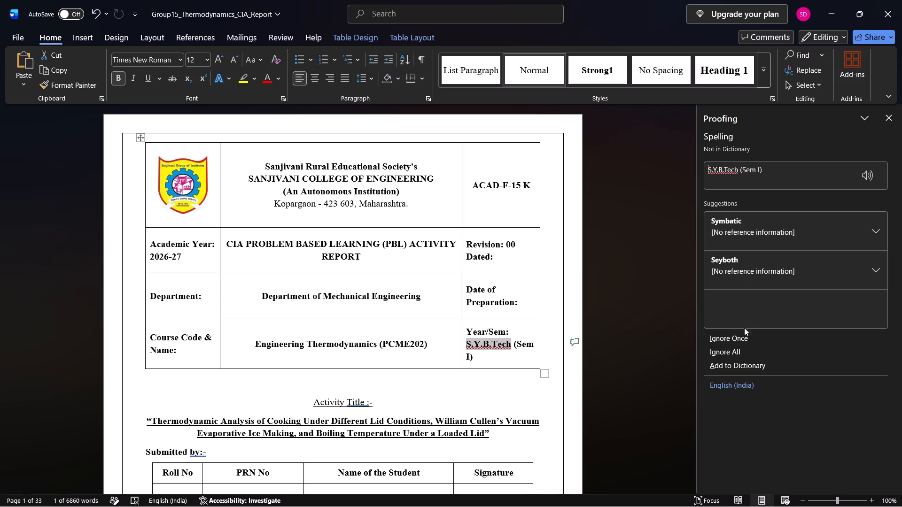
Ignore the spelling flag on "S.Y.B.Tech" once and accept the spacing correction "B. Tech" in the Year/Sem cell.
{"action": "left_click", "coordinate": [740, 342]}
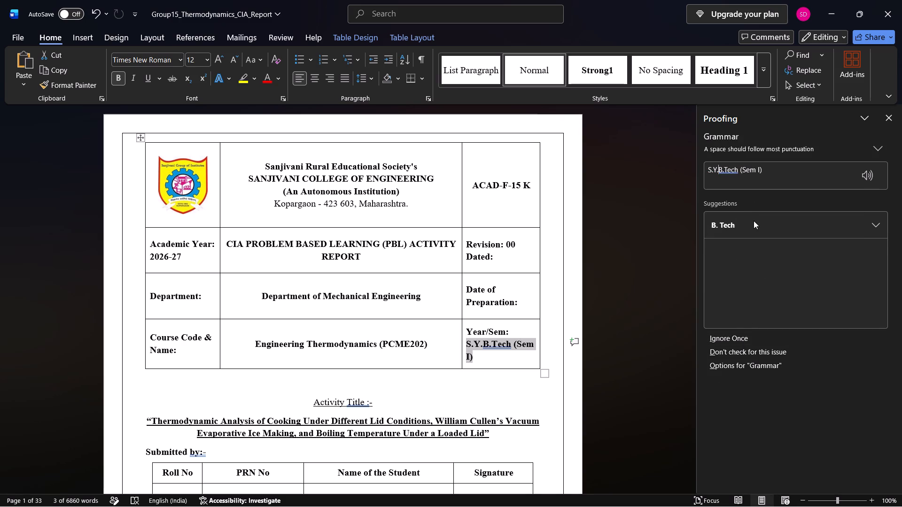
{"action": "left_click", "coordinate": [754, 221]}
Accept the grammar suggestions that turn the cover page labels into "Activity Title: -" and "Submitted by: -".
{"action": "left_click", "coordinate": [754, 220]}
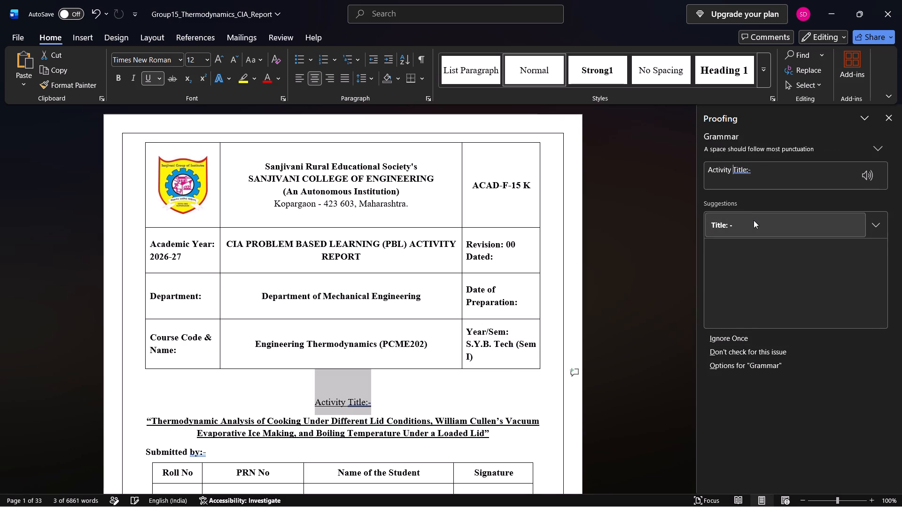
{"action": "left_click", "coordinate": [754, 220]}
{"action": "left_click", "coordinate": [754, 220]}
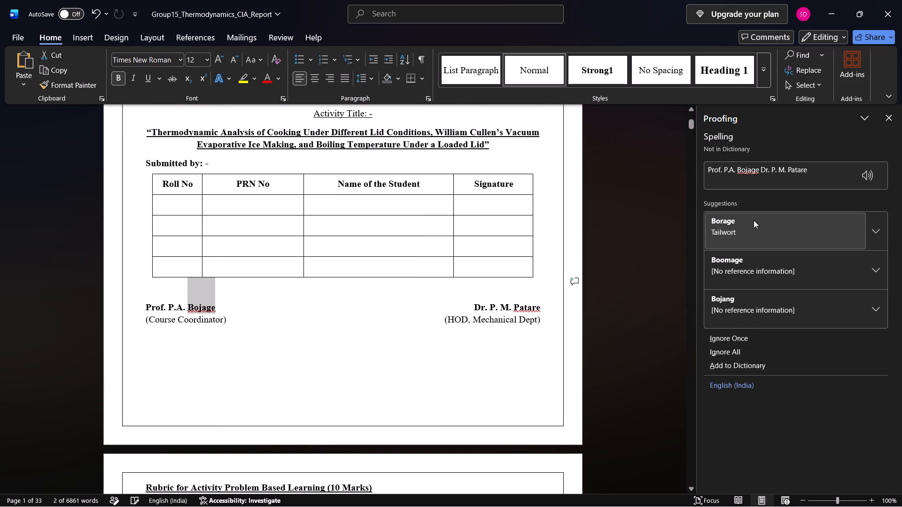
Add the flagged surnames of the course coordinator and the head of department to the dictionary.
{"action": "left_click", "coordinate": [750, 367]}
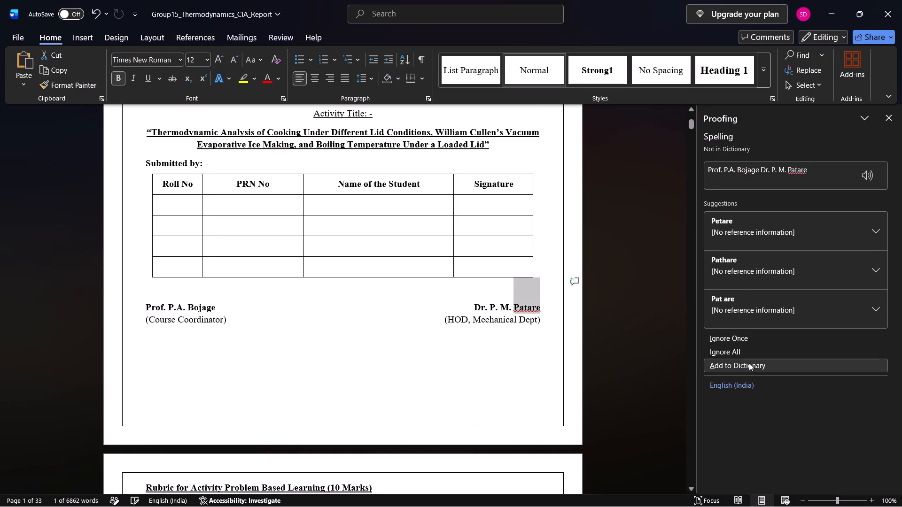
{"action": "left_click", "coordinate": [749, 363]}
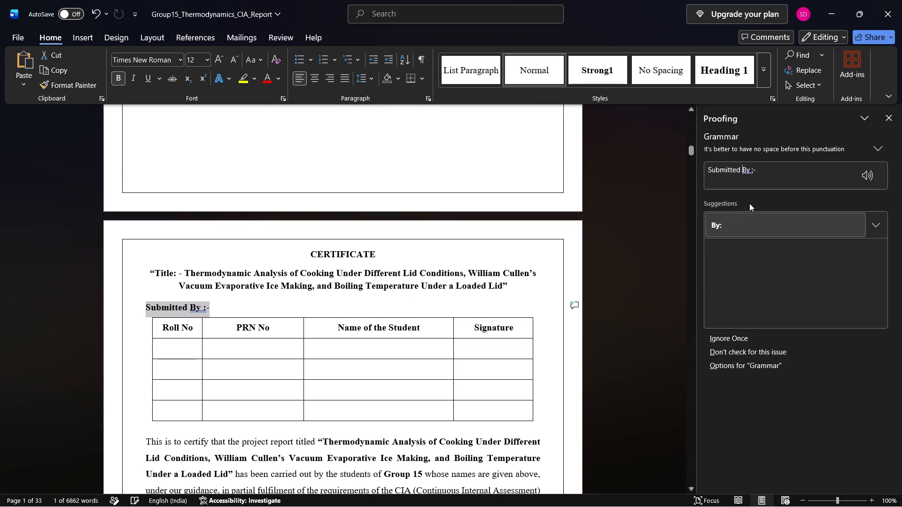
Accept the punctuation and spacing corrections that make the certificate page label read "Submitted By: -", and return to the document.
{"action": "left_click", "coordinate": [750, 217]}
{"action": "left_click", "coordinate": [750, 217]}
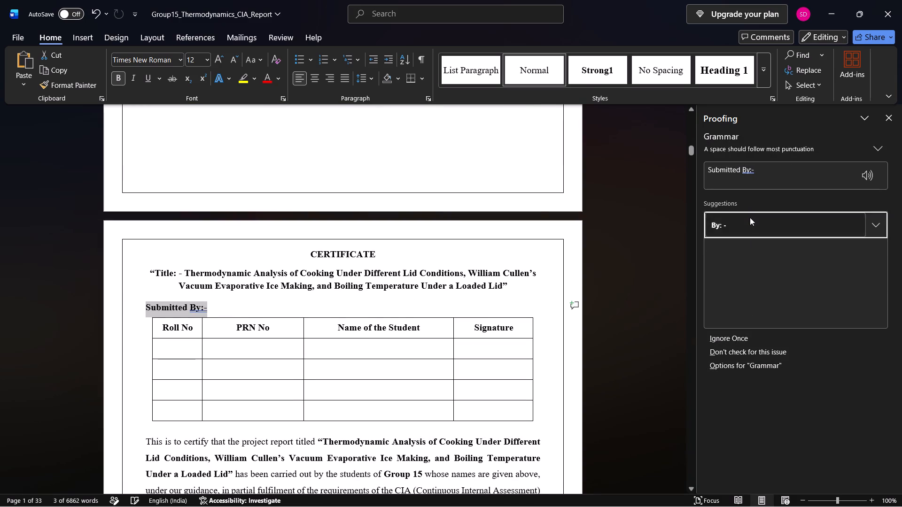
{"action": "left_click", "coordinate": [531, 286]}
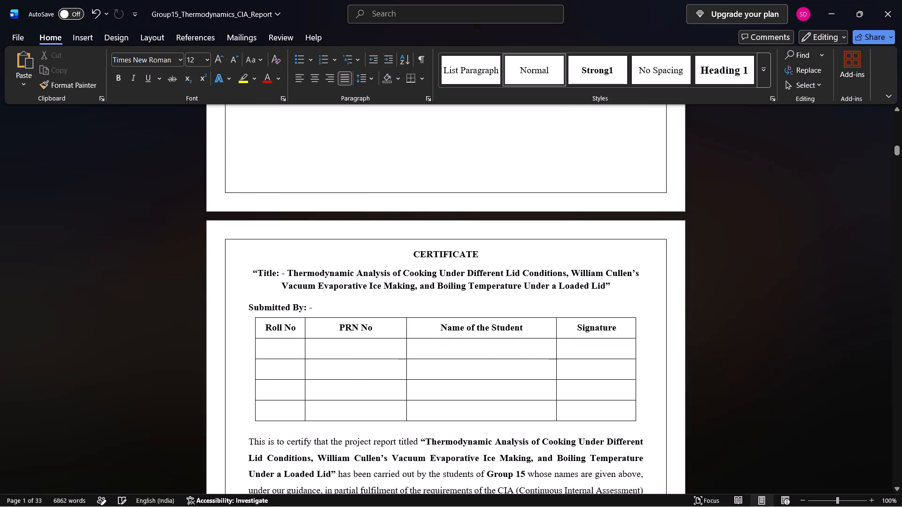
Review the cover page's header table, activity title, student table and signatory lines after the proofing corrections.
{"action": "scroll", "coordinate": [440, 285], "scroll_direction": "up", "scroll_amount": 11}
{"action": "scroll", "coordinate": [450, 270], "scroll_direction": "down", "scroll_amount": 6}
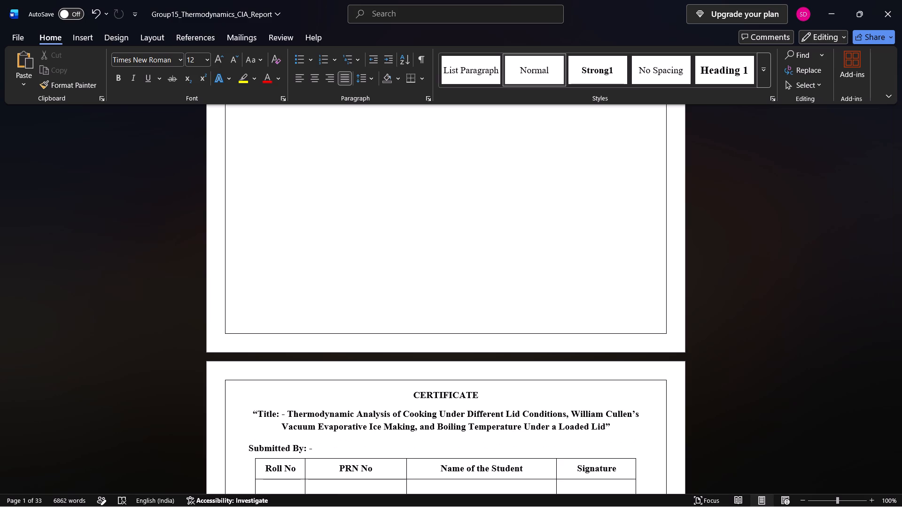
{"action": "scroll", "coordinate": [304, 506], "scroll_direction": "up", "scroll_amount": 6}
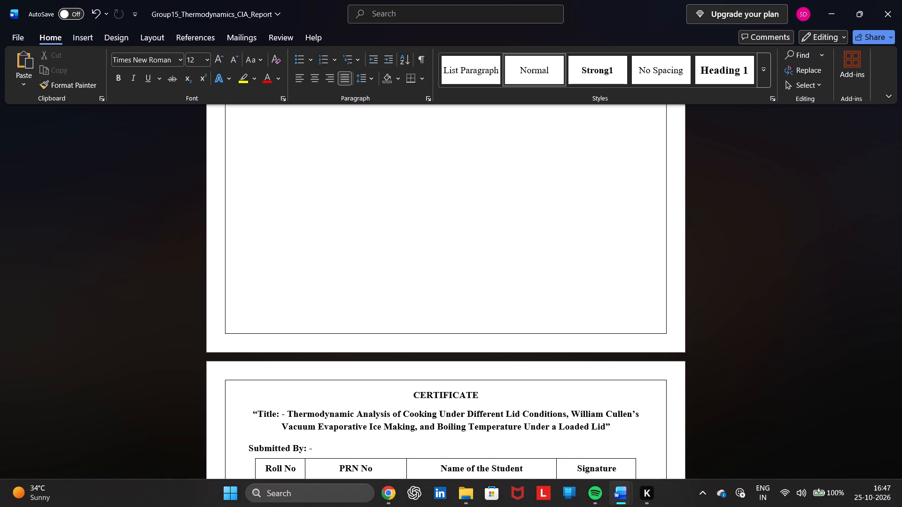
{"action": "scroll", "coordinate": [304, 506], "scroll_direction": "up", "scroll_amount": 3}
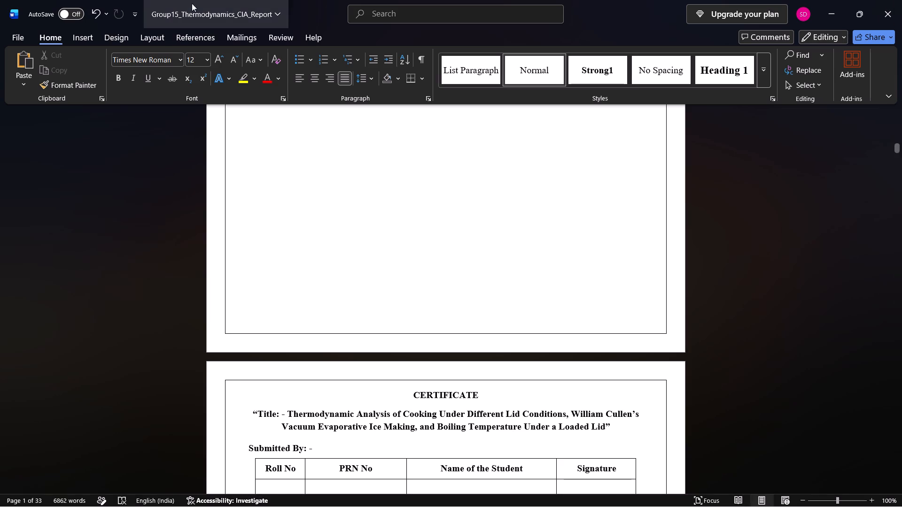
{"action": "scroll", "coordinate": [497, 171], "scroll_direction": "up", "scroll_amount": 20}
{"action": "scroll", "coordinate": [786, 152], "scroll_direction": "up", "scroll_amount": 5}
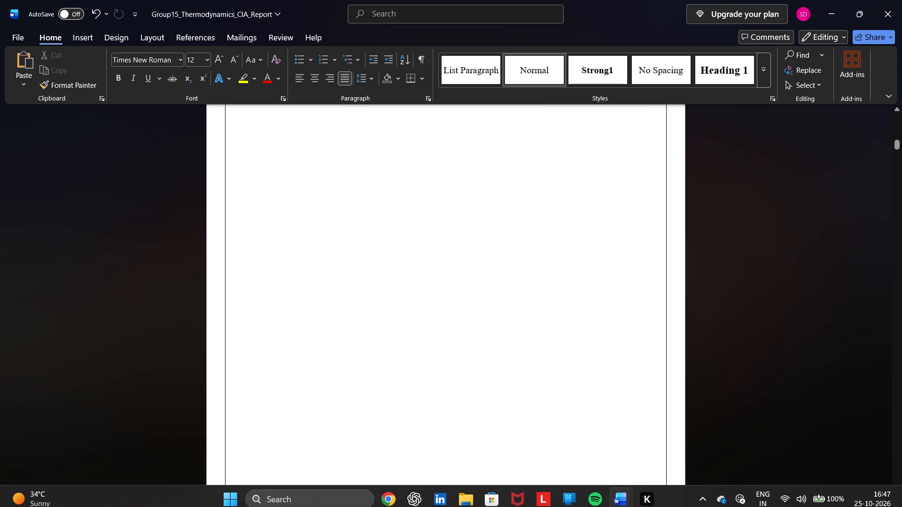
{"action": "scroll", "coordinate": [492, 384], "scroll_direction": "up", "scroll_amount": 20}
{"action": "scroll", "coordinate": [492, 384], "scroll_direction": "up", "scroll_amount": 20}
{"action": "scroll", "coordinate": [492, 384], "scroll_direction": "up", "scroll_amount": 3}
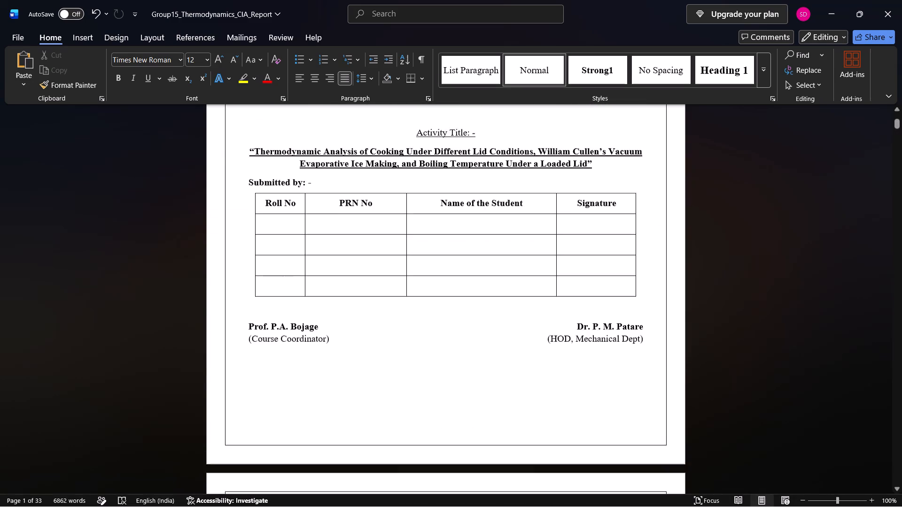
{"action": "scroll", "coordinate": [382, 418], "scroll_direction": "up", "scroll_amount": 16}
{"action": "scroll", "coordinate": [353, 383], "scroll_direction": "up", "scroll_amount": 1}
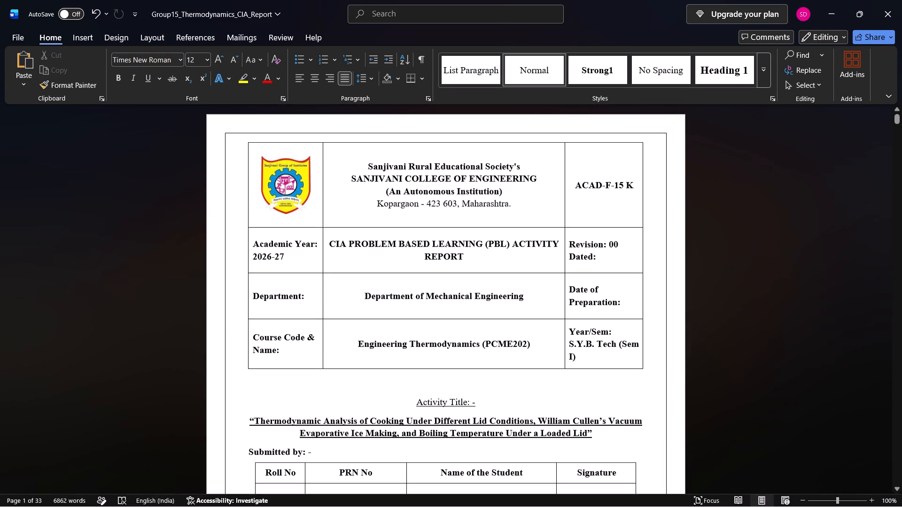
{"action": "scroll", "coordinate": [350, 300], "scroll_direction": "down", "scroll_amount": 4}
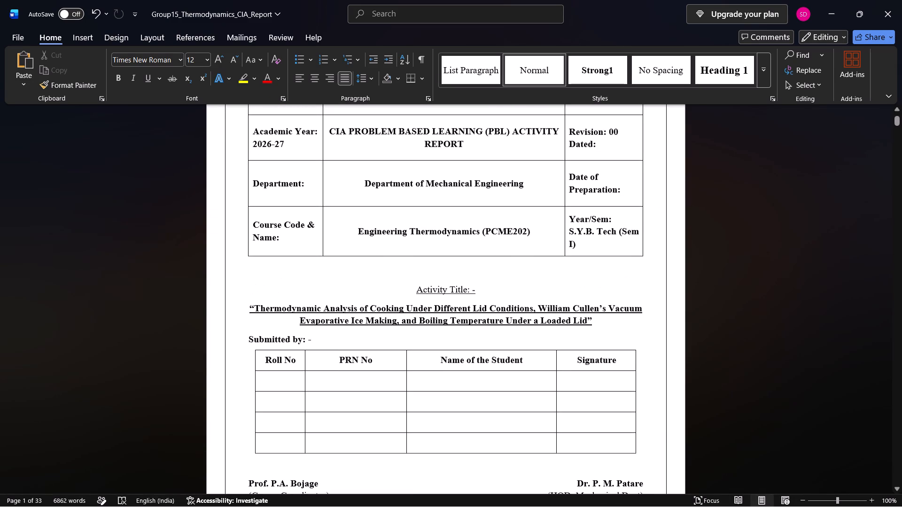
{"action": "scroll", "coordinate": [349, 302], "scroll_direction": "down", "scroll_amount": 4}
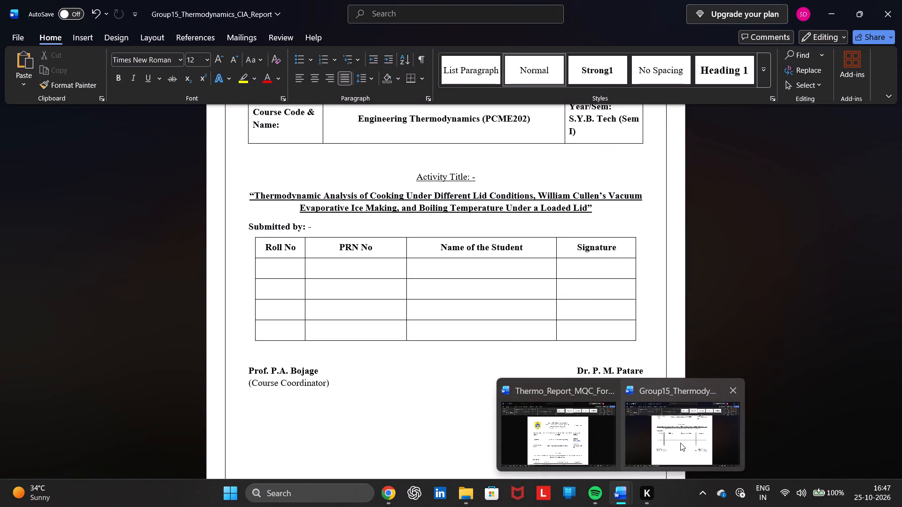
Compare the cover page with the one in the Thermo_Report_MQC_Format document, and return to the Group 15 report.
{"action": "left_click", "coordinate": [584, 434]}
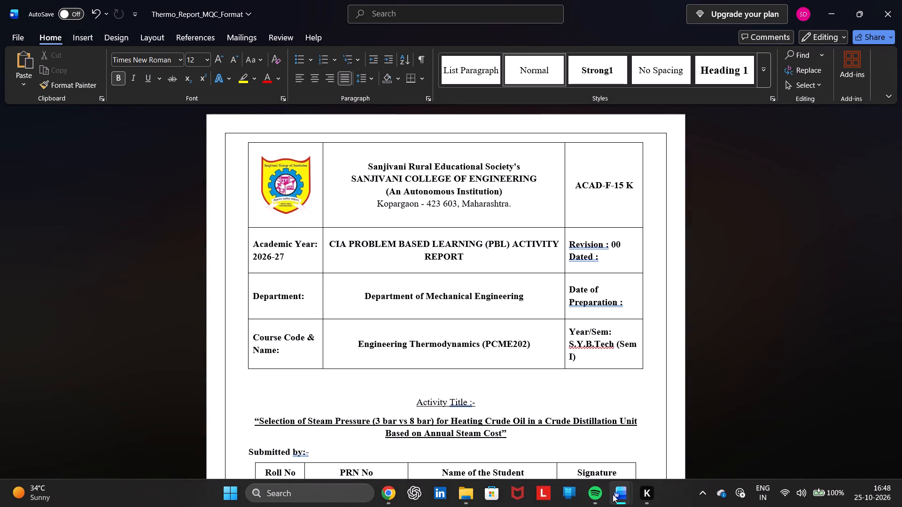
{"action": "left_click", "coordinate": [686, 442]}
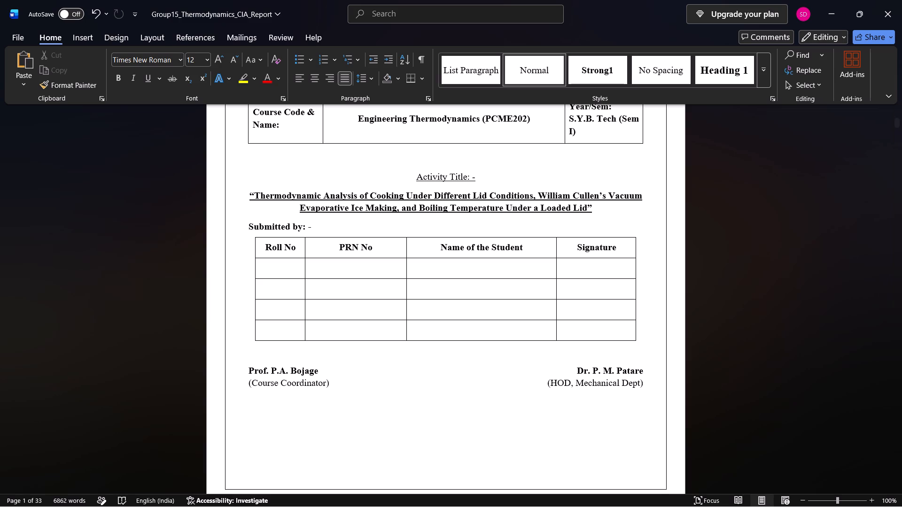
Skim the report from the marks table and acknowledgement through sections 1 to 3 up to Basic Theory.
{"action": "scroll", "coordinate": [478, 250], "scroll_direction": "down", "scroll_amount": 20}
{"action": "scroll", "coordinate": [478, 250], "scroll_direction": "down", "scroll_amount": 12}
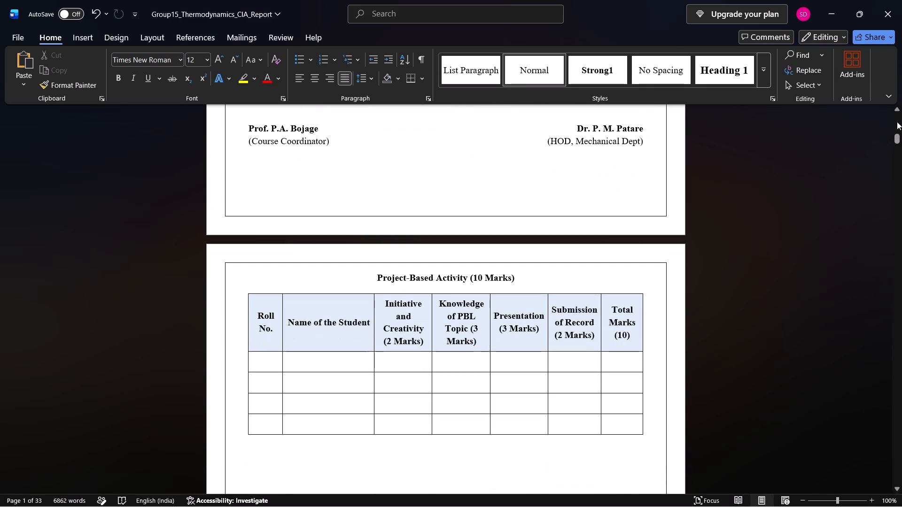
{"action": "left_click_drag", "start_coordinate": [898, 140], "coordinate": [898, 166]}
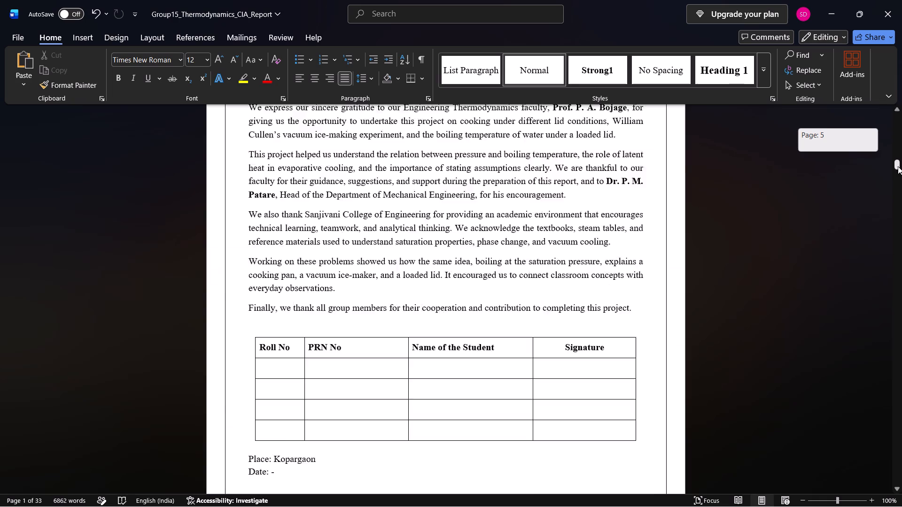
{"action": "left_click_drag", "start_coordinate": [898, 166], "coordinate": [895, 218]}
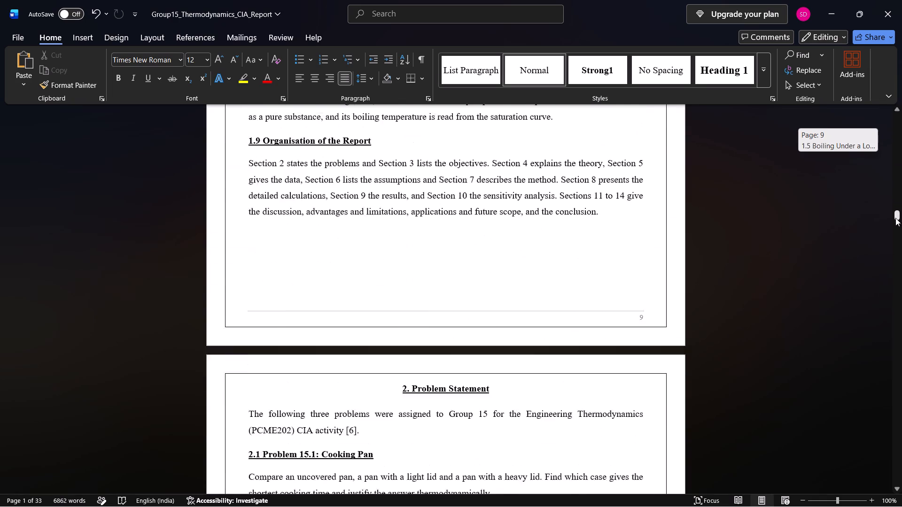
{"action": "left_click_drag", "start_coordinate": [895, 218], "coordinate": [888, 249]}
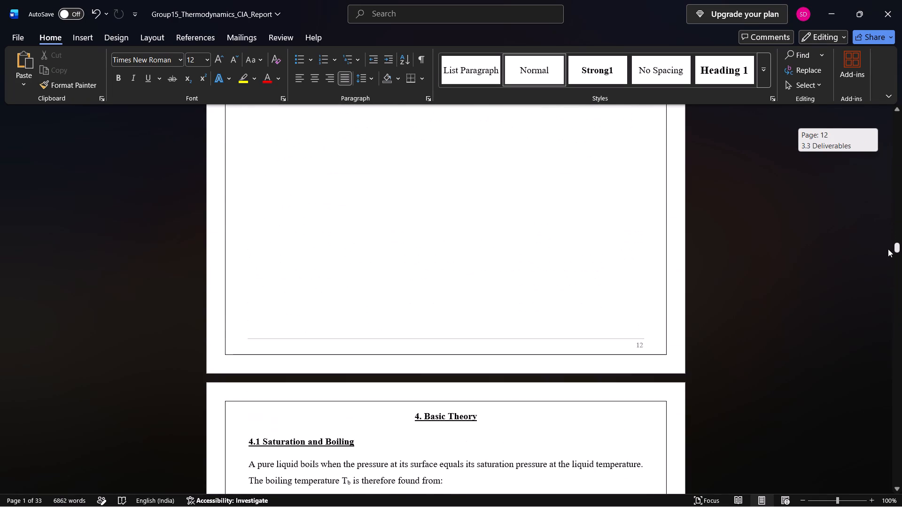
{"action": "left_click_drag", "start_coordinate": [888, 249], "coordinate": [885, 254]}
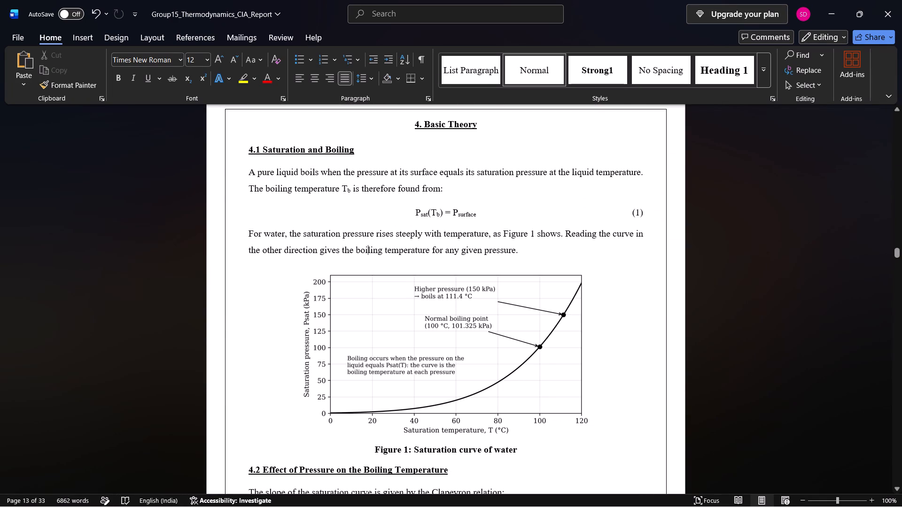
Examine Figure 1, the saturation curve of water in section 4.1, at an enlarged view.
{"action": "scroll", "coordinate": [483, 269], "scroll_direction": "up", "scroll_amount": 7, "text": "ctrl"}
{"action": "scroll", "coordinate": [523, 299], "scroll_direction": "down", "scroll_amount": 2}
{"action": "left_click", "coordinate": [523, 299]}
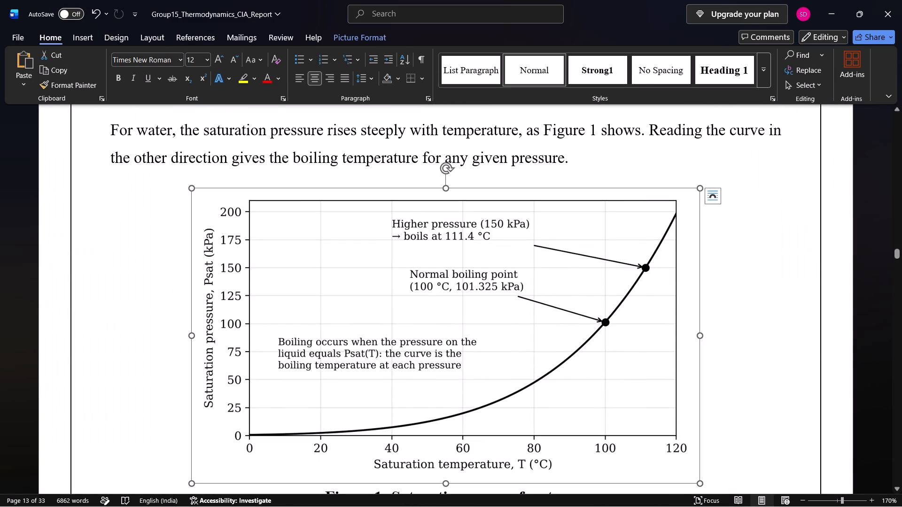
{"action": "scroll", "coordinate": [562, 261], "scroll_direction": "down", "scroll_amount": 2}
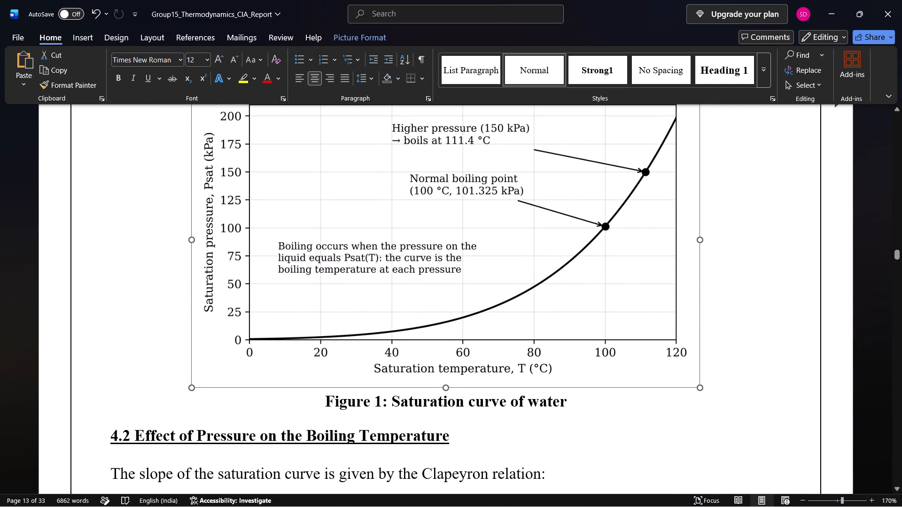
{"action": "scroll", "coordinate": [565, 261], "scroll_direction": "up", "scroll_amount": 1}
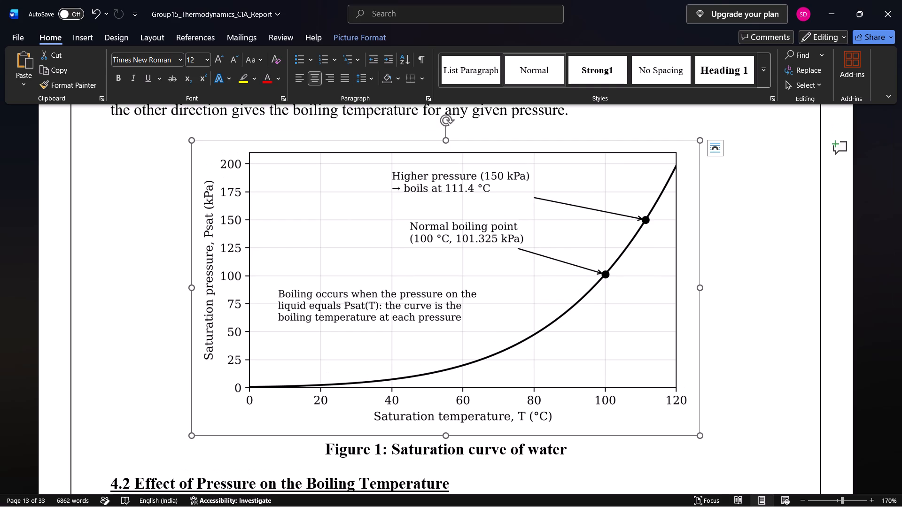
{"action": "scroll", "coordinate": [569, 255], "scroll_direction": "down", "scroll_amount": 2, "text": "ctrl"}
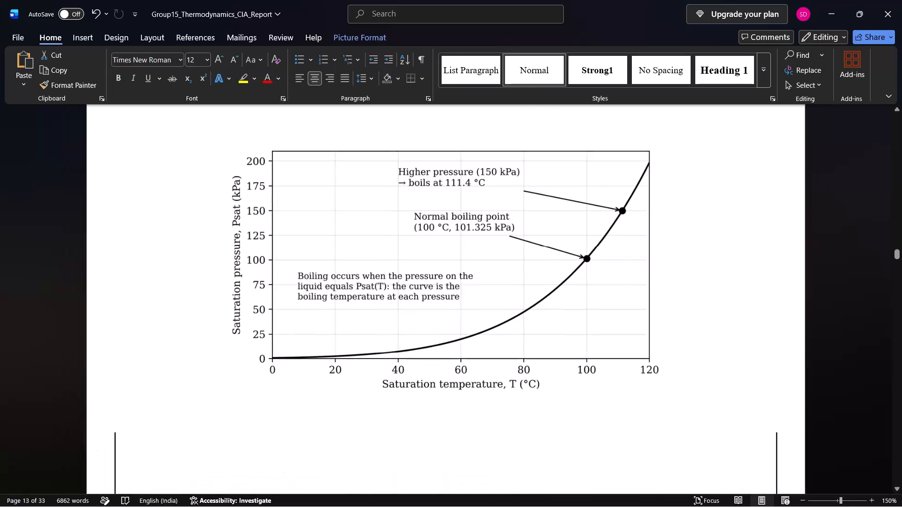
{"action": "scroll", "coordinate": [569, 255], "scroll_direction": "down", "scroll_amount": 5, "text": "ctrl"}
{"action": "scroll", "coordinate": [569, 255], "scroll_direction": "up", "scroll_amount": 20}
{"action": "scroll", "coordinate": [569, 255], "scroll_direction": "up", "scroll_amount": 6}
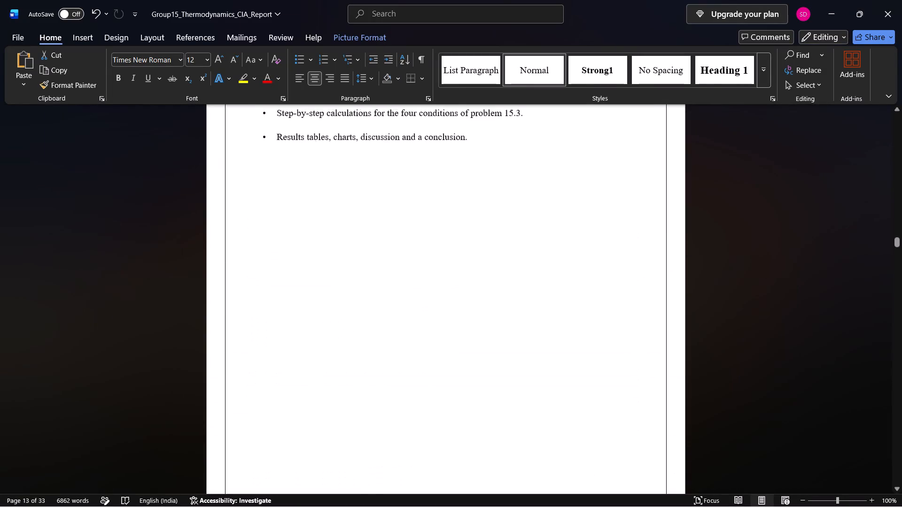
Return to the report's cover page.
{"action": "left_click_drag", "start_coordinate": [894, 240], "coordinate": [894, 215]}
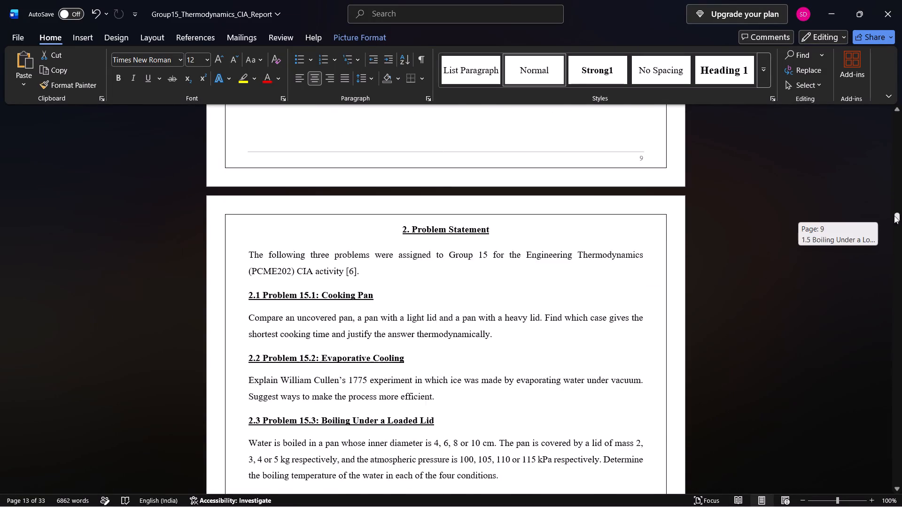
{"action": "left_click_drag", "start_coordinate": [894, 215], "coordinate": [879, 117]}
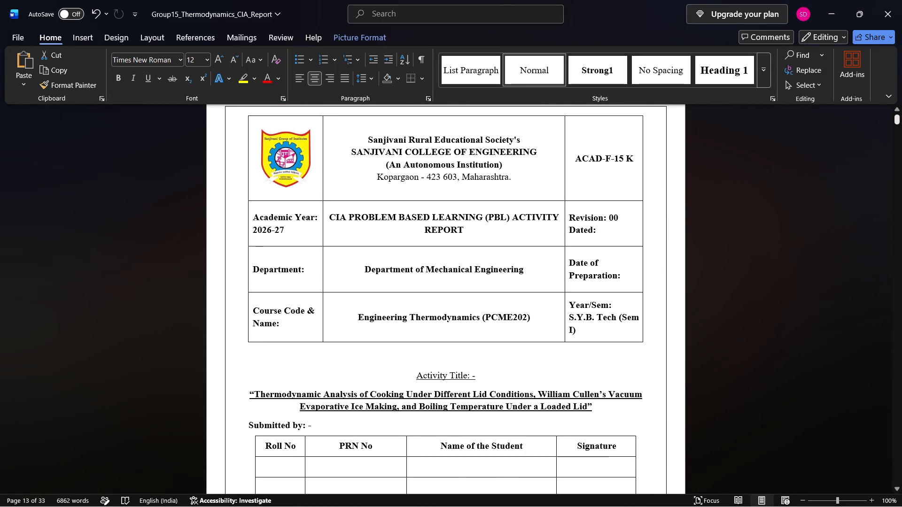
Fill the Roll No column of the Submitted by table with the four group members' roll numbers.
{"action": "scroll", "coordinate": [299, 446], "scroll_direction": "down", "scroll_amount": 1}
{"action": "left_click", "coordinate": [293, 441]}
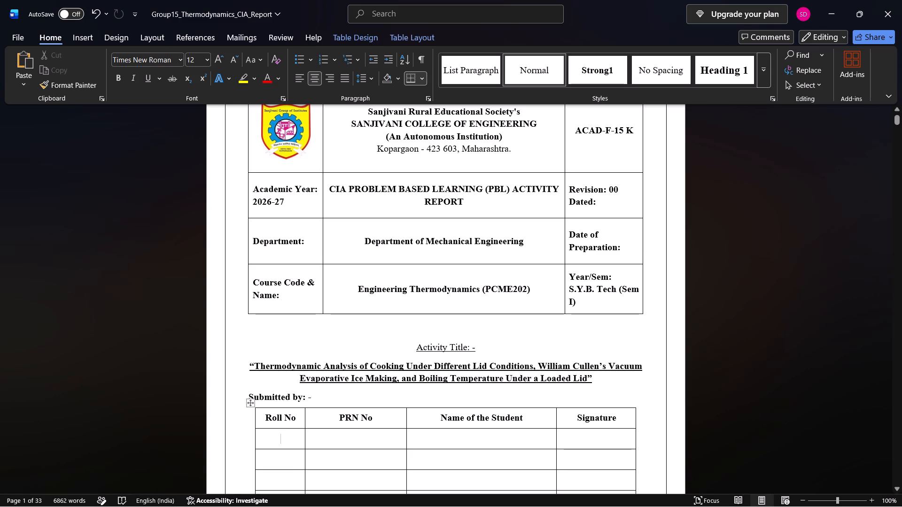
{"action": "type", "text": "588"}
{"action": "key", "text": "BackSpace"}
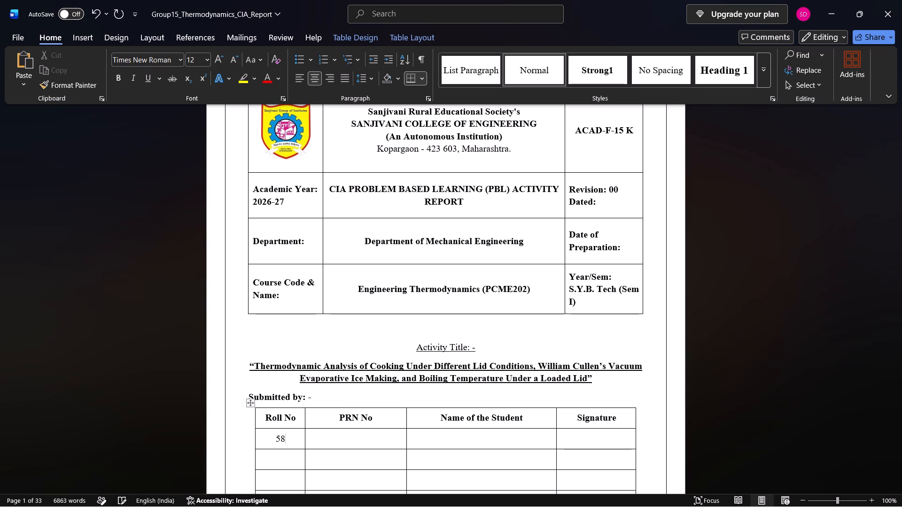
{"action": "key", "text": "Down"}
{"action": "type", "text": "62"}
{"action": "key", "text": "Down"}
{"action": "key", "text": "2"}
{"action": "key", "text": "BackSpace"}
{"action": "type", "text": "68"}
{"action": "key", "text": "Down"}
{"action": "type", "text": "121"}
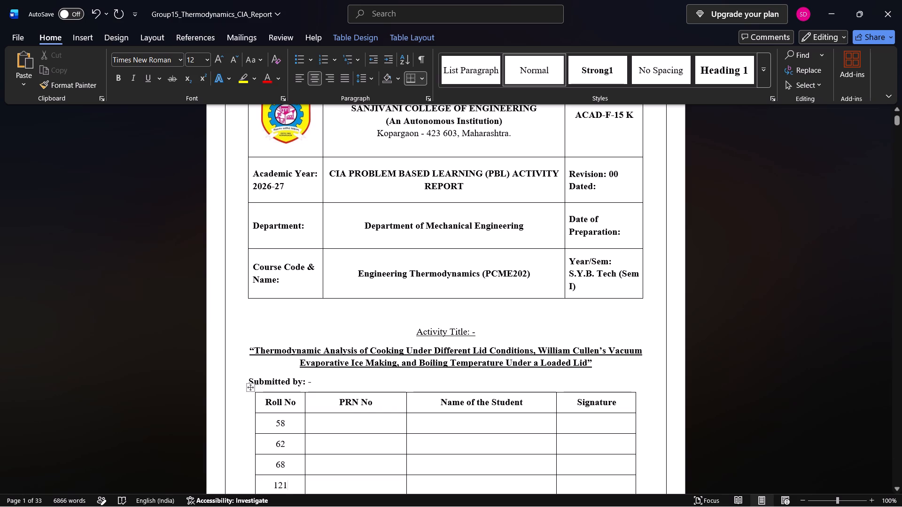
Enter the first student's PRN in the PRN No column of the Submitted by table.
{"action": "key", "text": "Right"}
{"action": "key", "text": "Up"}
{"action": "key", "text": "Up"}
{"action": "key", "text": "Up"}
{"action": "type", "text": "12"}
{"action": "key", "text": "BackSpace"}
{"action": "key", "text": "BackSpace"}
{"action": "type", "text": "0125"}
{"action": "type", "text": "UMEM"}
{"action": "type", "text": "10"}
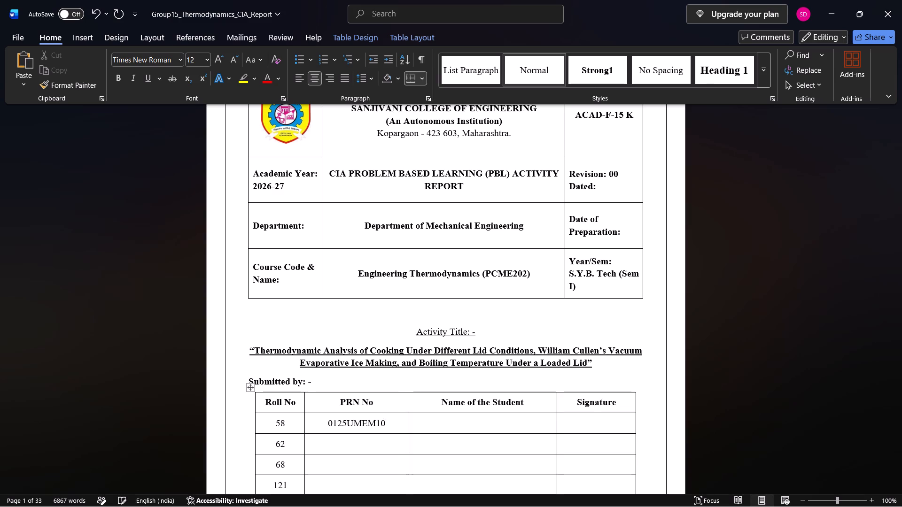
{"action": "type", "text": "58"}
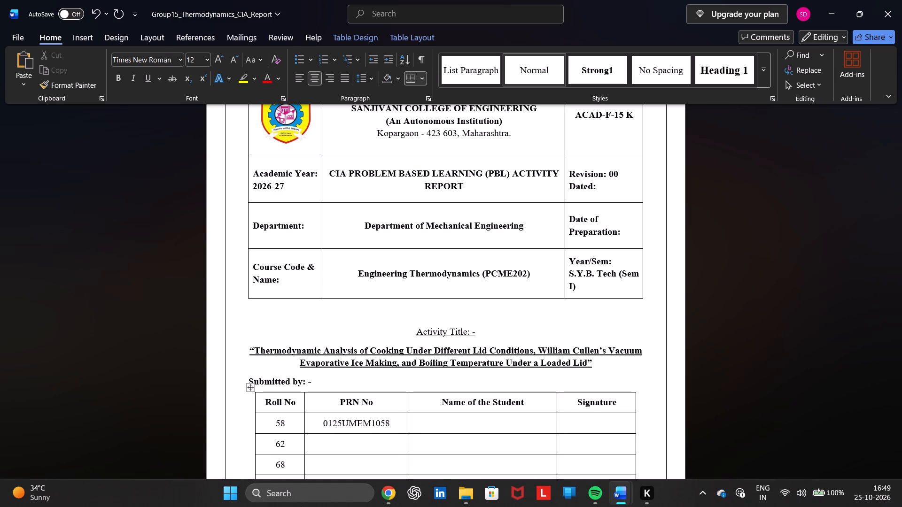
Enter the second student's PRN in the PRN No column.
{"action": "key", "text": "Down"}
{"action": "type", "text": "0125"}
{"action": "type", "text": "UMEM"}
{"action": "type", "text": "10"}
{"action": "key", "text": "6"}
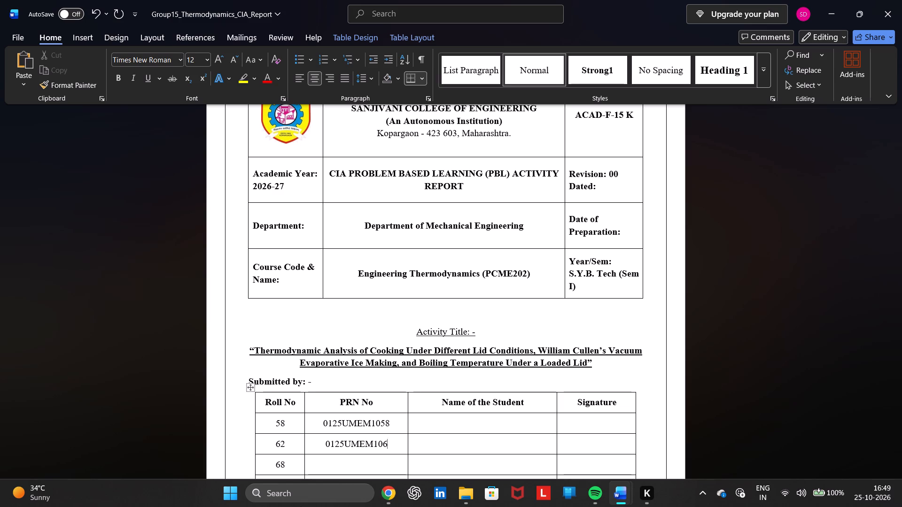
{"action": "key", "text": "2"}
Enter the third student's PRN in the PRN No column.
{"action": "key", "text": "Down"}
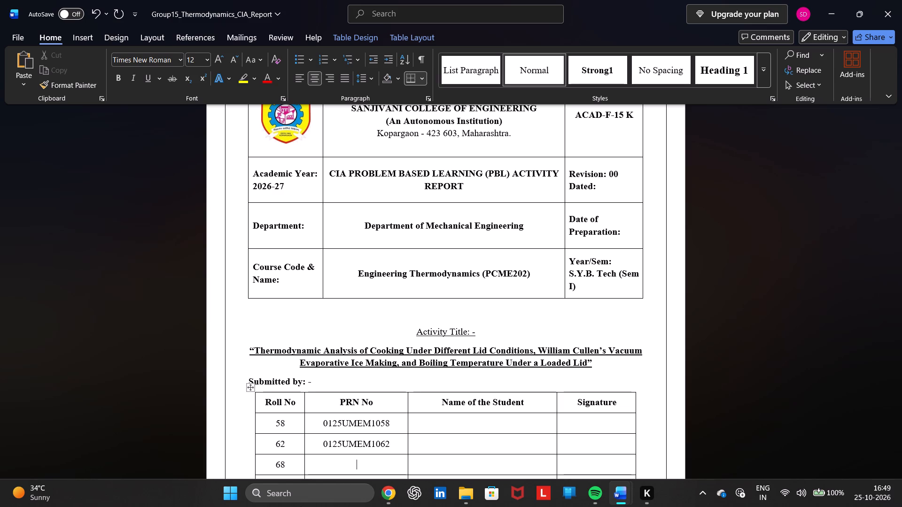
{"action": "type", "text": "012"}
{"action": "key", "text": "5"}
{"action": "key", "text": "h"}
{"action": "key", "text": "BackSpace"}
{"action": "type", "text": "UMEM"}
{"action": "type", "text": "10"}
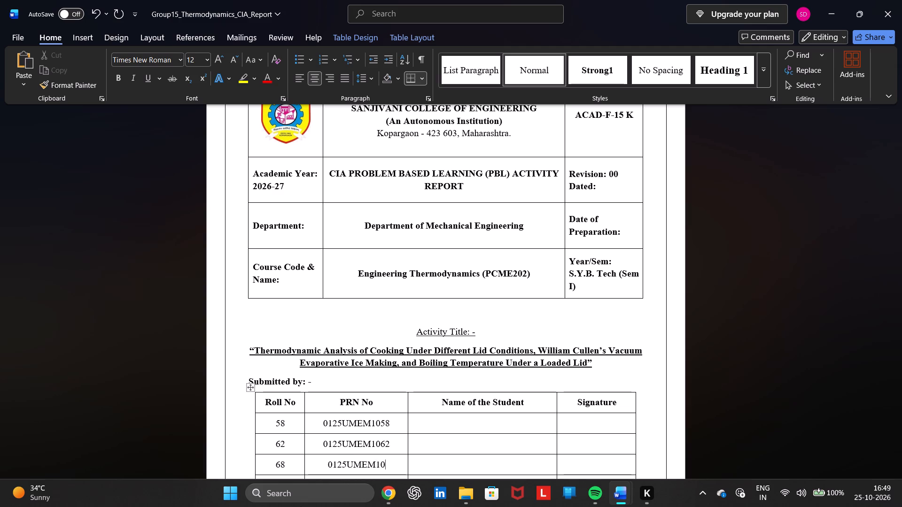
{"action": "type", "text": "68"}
Enter the fourth student's PRN in the last row of the PRN No column.
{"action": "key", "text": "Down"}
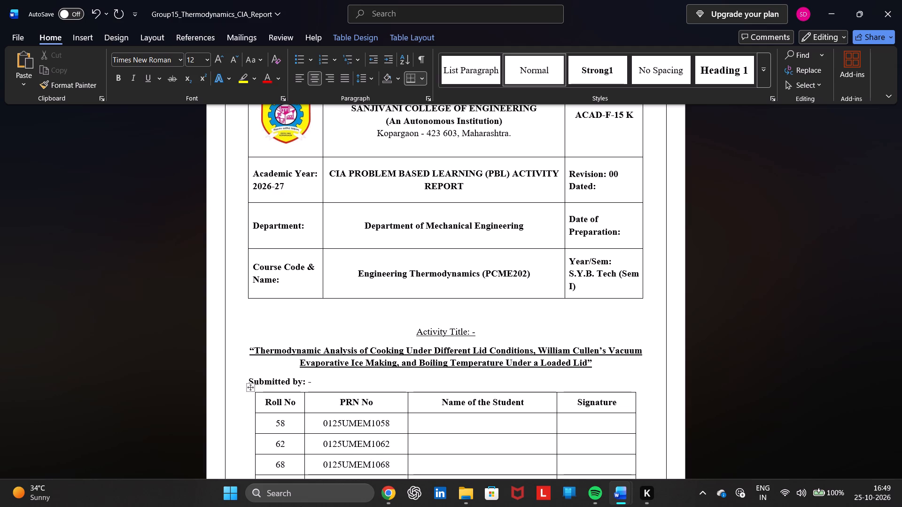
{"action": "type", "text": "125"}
{"action": "scroll", "coordinate": [430, 409], "scroll_direction": "down", "scroll_amount": 1}
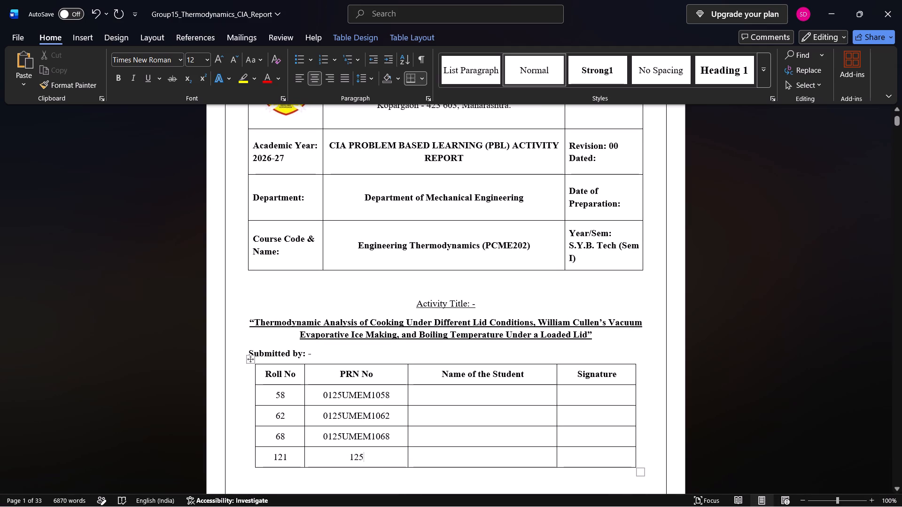
{"action": "key", "text": "BackSpace"}
{"action": "key", "text": "BackSpace"}
{"action": "key", "text": "BackSpace"}
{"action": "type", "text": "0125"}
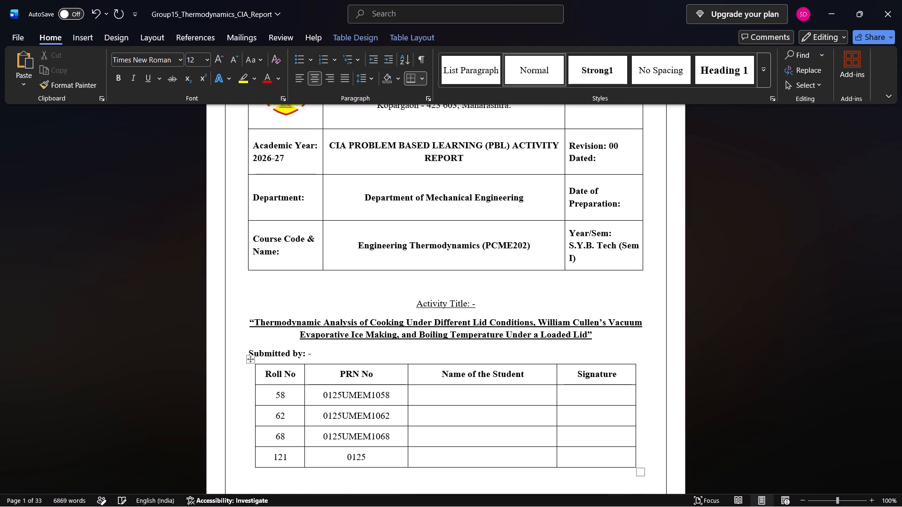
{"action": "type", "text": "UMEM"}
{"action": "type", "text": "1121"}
Enter the first and second students' names in capitals in the Name of the Student column.
{"action": "left_click", "coordinate": [471, 394]}
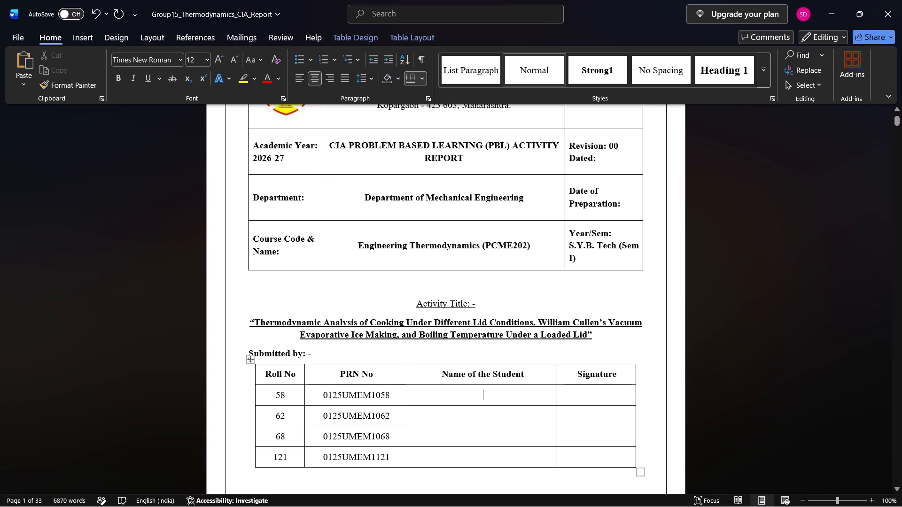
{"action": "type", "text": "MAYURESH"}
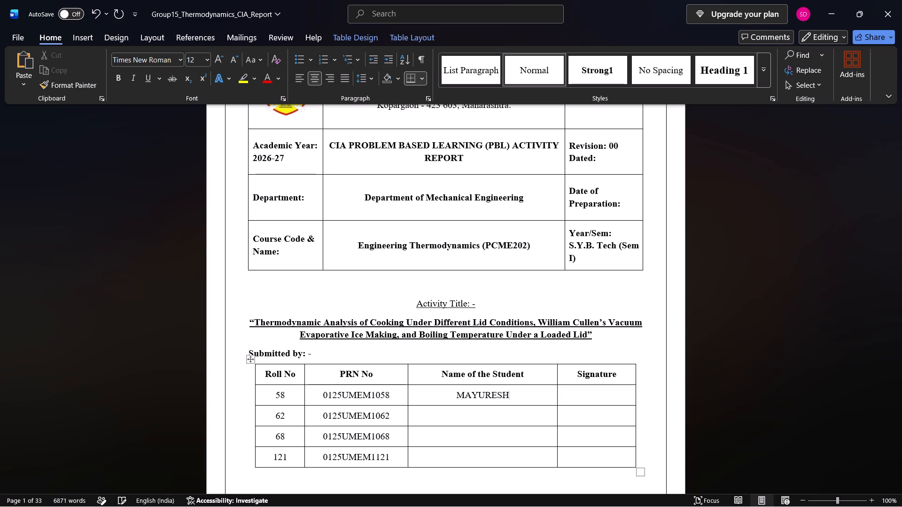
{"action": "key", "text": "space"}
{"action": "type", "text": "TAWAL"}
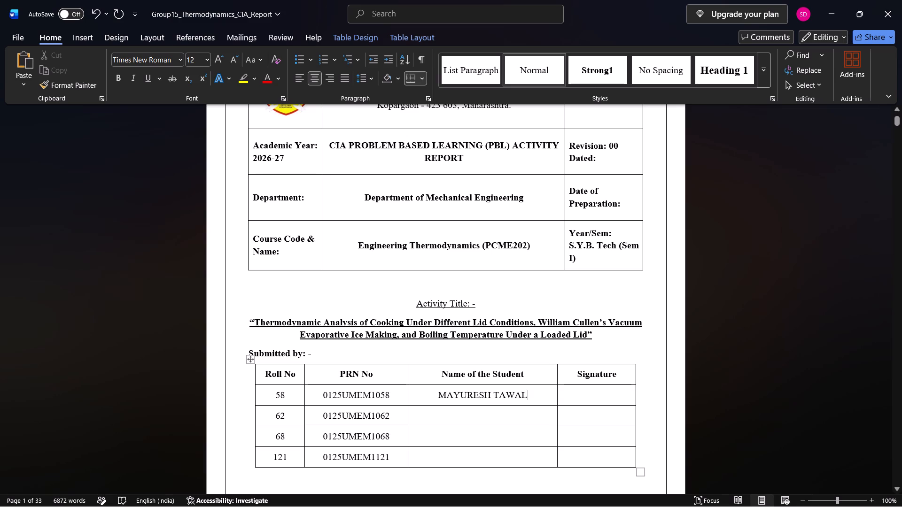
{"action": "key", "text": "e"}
{"action": "left_click", "coordinate": [493, 419]}
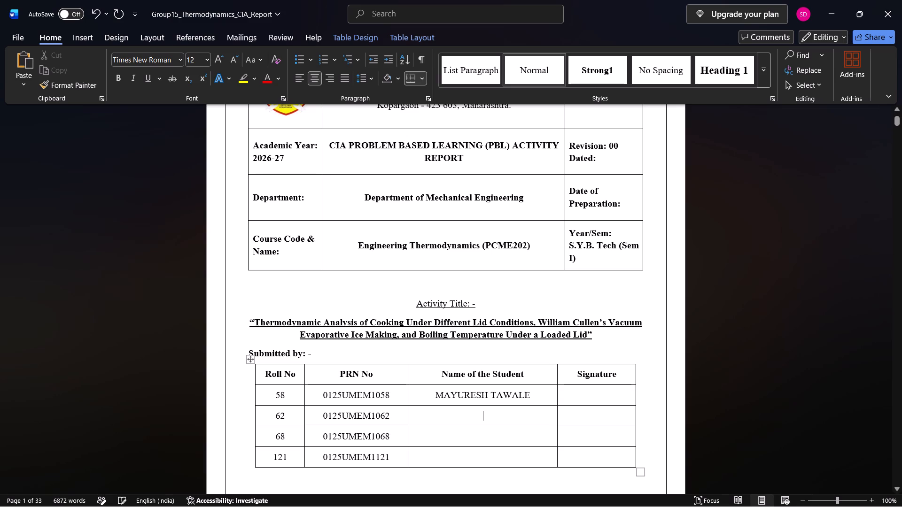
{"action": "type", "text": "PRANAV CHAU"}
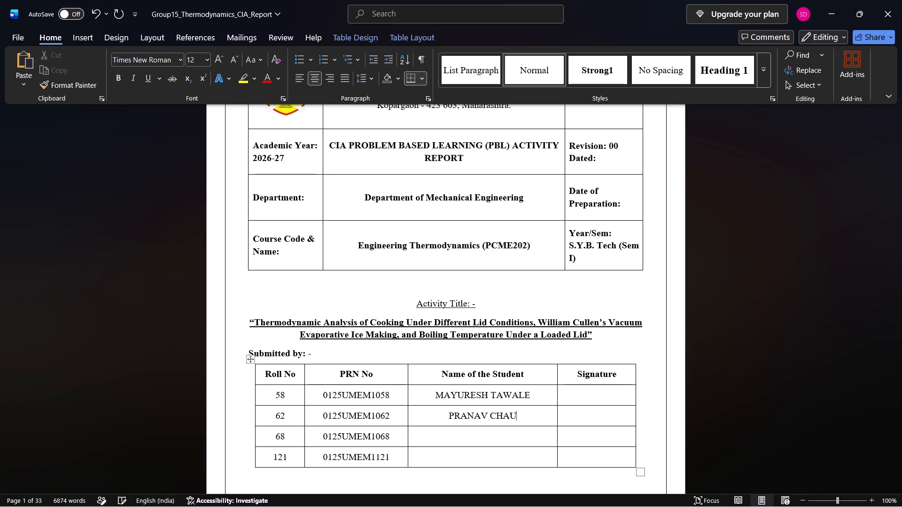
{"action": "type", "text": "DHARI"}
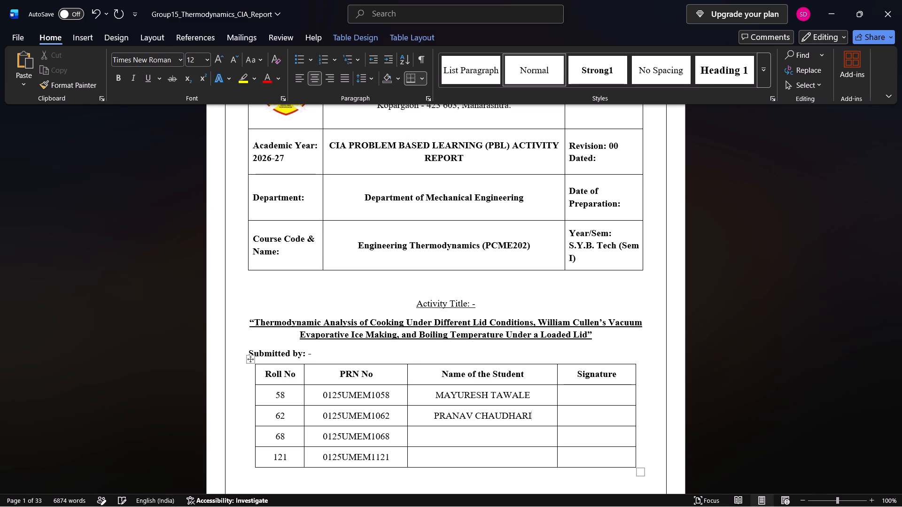
Enter the third student's name in capitals in the Name of the Student column.
{"action": "left_click", "coordinate": [518, 437]}
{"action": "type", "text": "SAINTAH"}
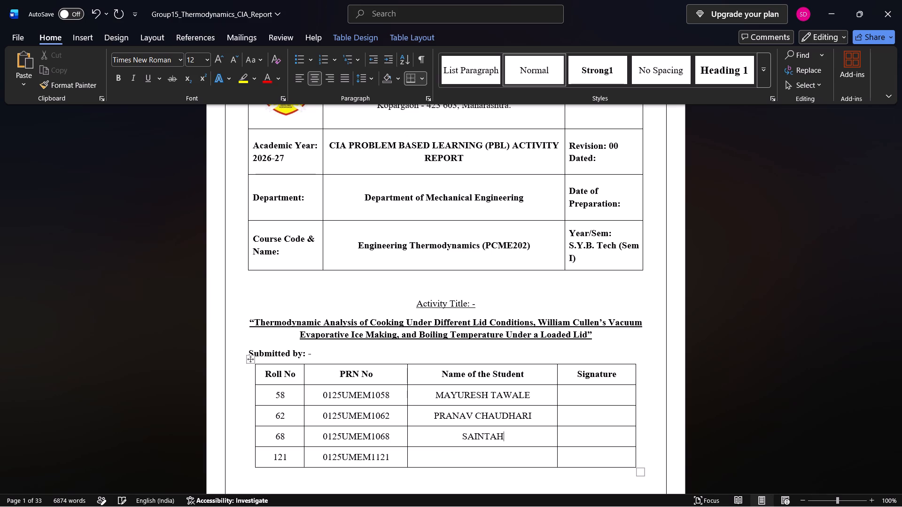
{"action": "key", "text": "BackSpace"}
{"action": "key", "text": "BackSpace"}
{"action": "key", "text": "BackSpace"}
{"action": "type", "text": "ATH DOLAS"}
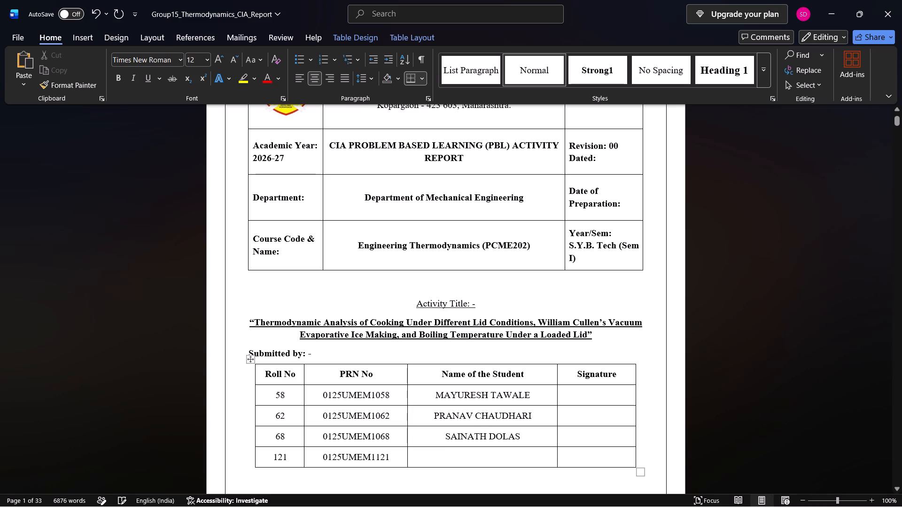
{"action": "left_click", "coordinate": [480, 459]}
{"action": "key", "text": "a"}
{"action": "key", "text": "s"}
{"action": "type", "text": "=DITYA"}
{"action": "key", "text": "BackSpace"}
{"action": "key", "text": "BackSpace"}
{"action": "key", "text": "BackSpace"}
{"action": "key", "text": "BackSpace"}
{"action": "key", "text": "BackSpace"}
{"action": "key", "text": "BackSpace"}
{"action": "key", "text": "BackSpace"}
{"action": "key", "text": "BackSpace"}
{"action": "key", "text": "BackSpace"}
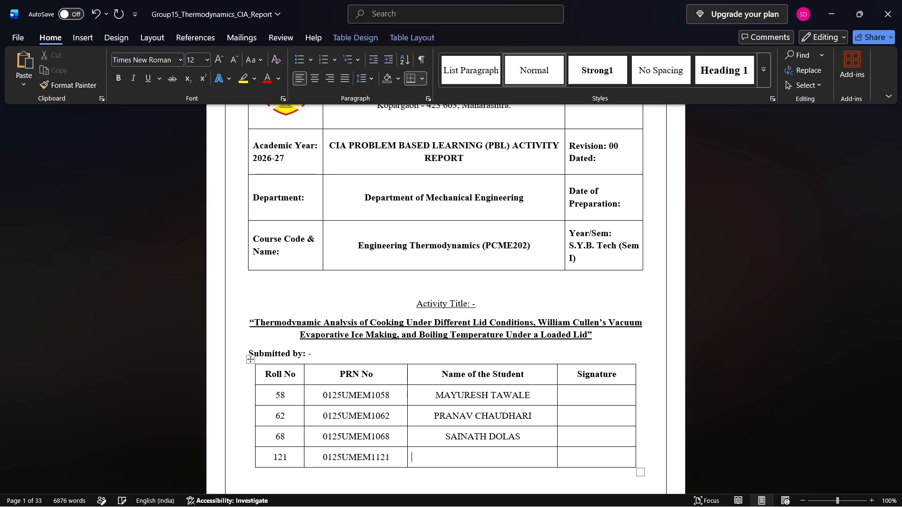
Enter the fourth student's name in capitals in the last row of the Name of the Student column and centre it.
{"action": "left_click", "coordinate": [521, 442]}
{"action": "key", "text": "Down"}
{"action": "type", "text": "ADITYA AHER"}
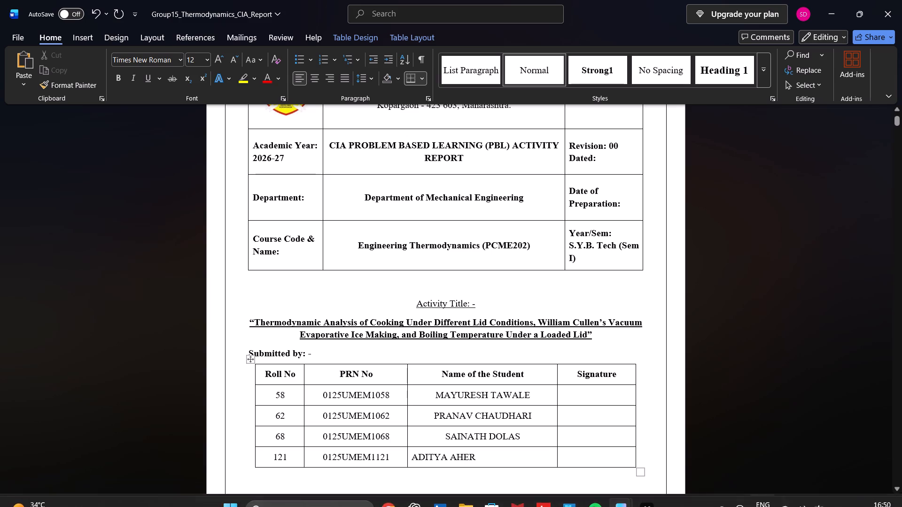
{"action": "left_click_drag", "start_coordinate": [485, 451], "coordinate": [420, 460]}
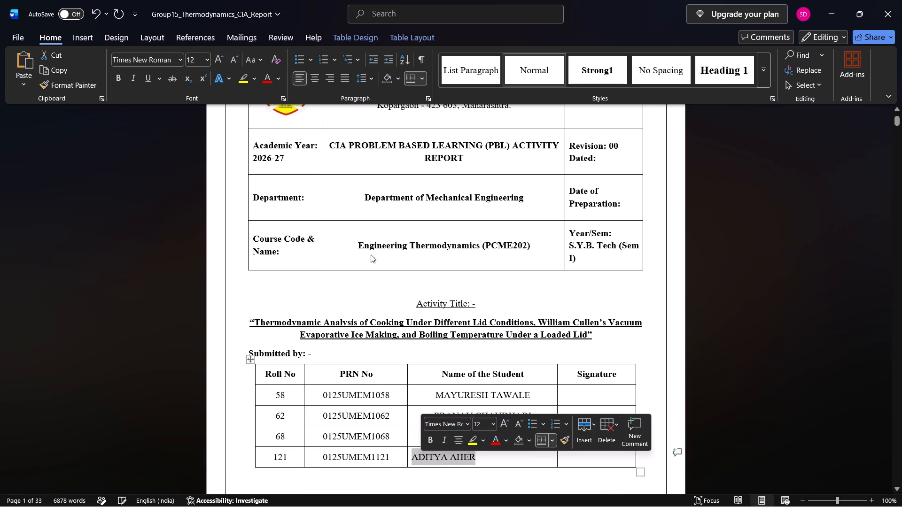
{"action": "left_click", "coordinate": [312, 84]}
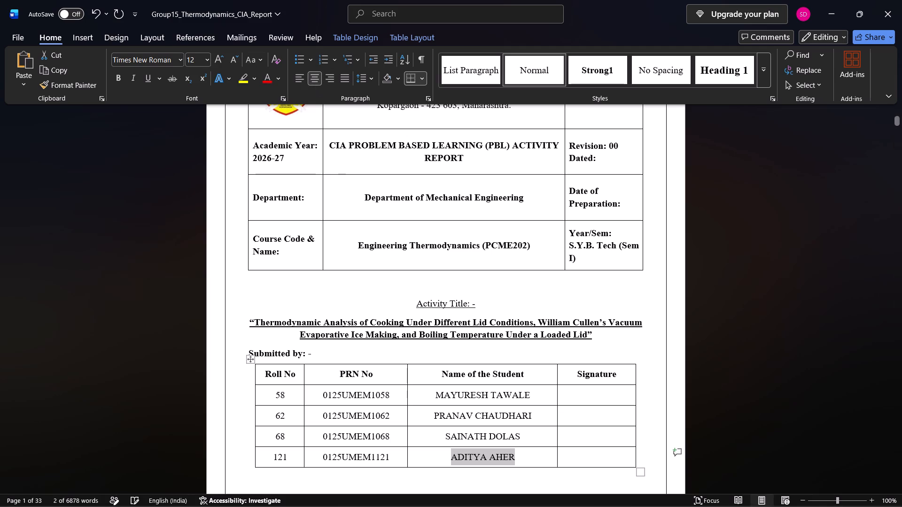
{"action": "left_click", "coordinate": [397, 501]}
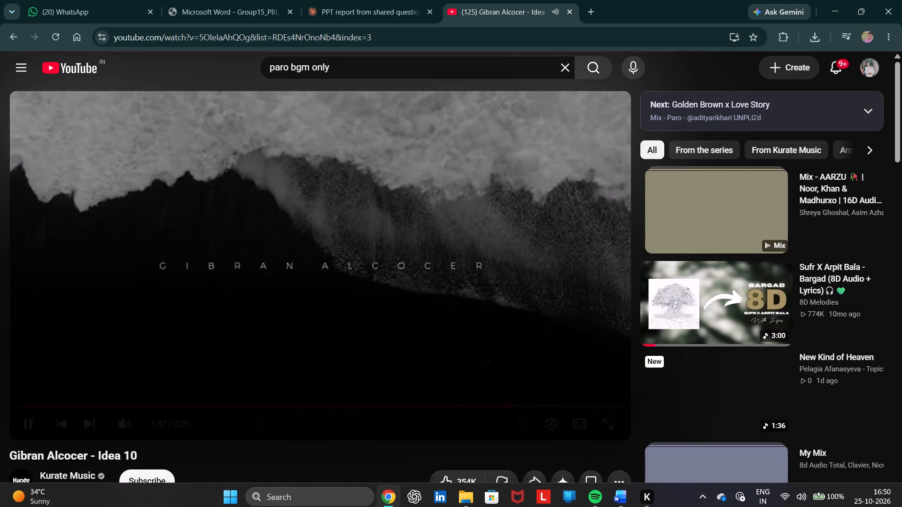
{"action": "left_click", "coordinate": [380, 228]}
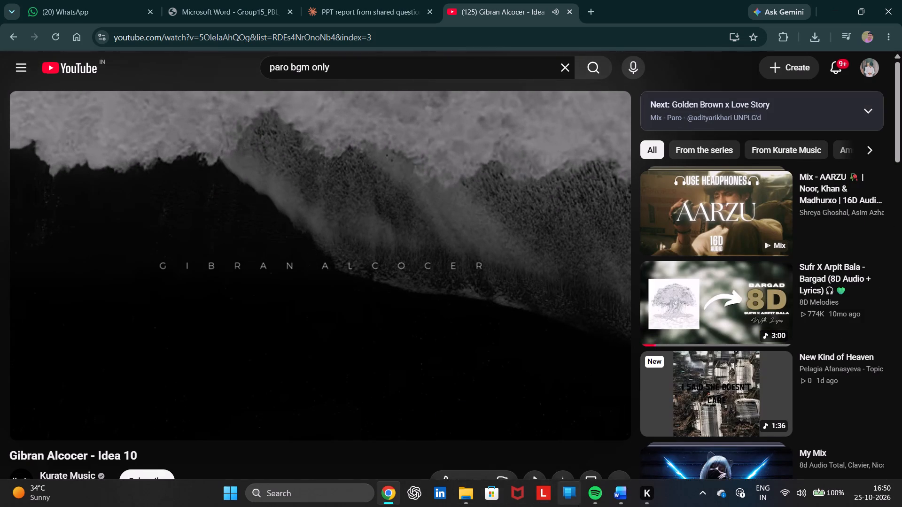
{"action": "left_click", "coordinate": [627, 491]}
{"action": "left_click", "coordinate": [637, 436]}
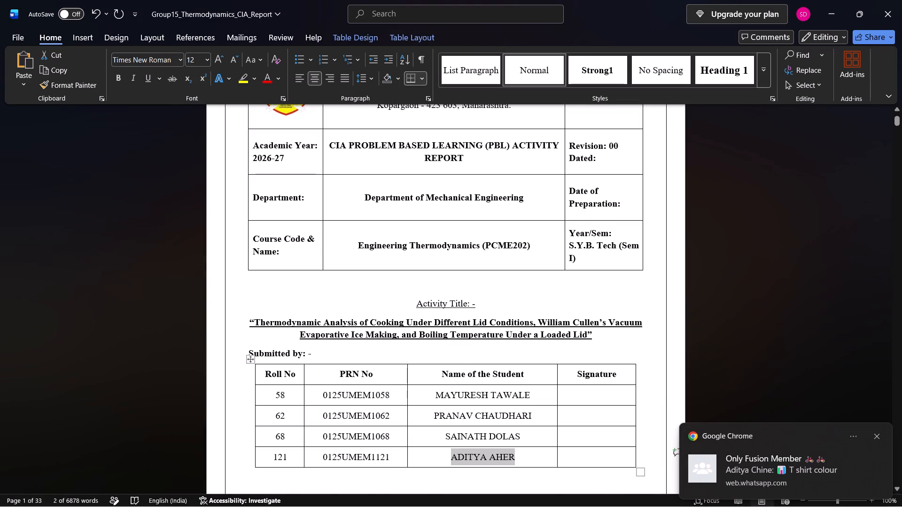
Look over the completed student table, the signatory block and the Problem Based Learning rubric on the front pages.
{"action": "scroll", "coordinate": [490, 382], "scroll_direction": "down", "scroll_amount": 1}
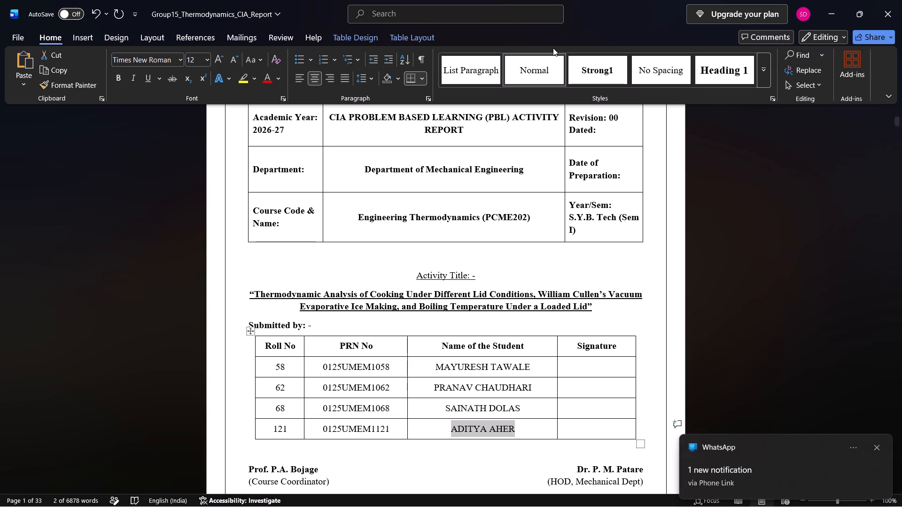
{"action": "scroll", "coordinate": [443, 346], "scroll_direction": "down", "scroll_amount": 20}
{"action": "scroll", "coordinate": [443, 346], "scroll_direction": "down", "scroll_amount": 3}
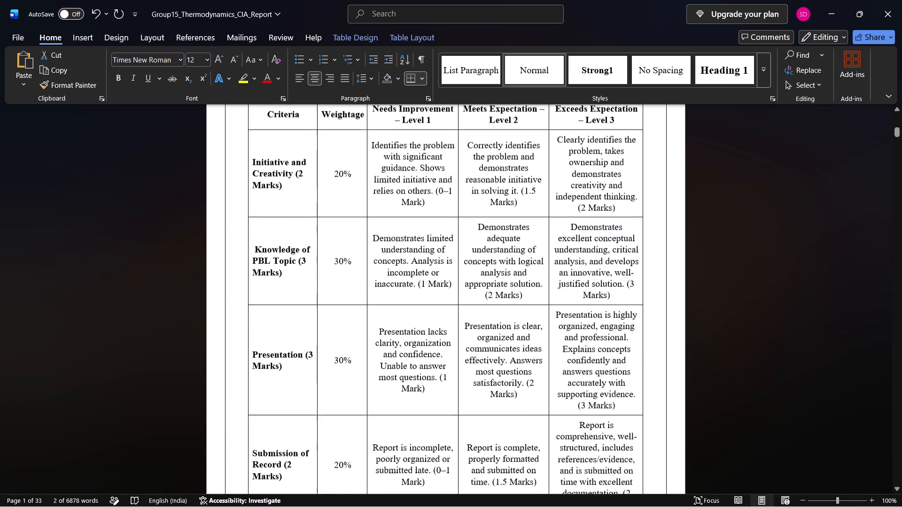
{"action": "scroll", "coordinate": [432, 371], "scroll_direction": "down", "scroll_amount": 16}
{"action": "scroll", "coordinate": [432, 369], "scroll_direction": "up", "scroll_amount": 16}
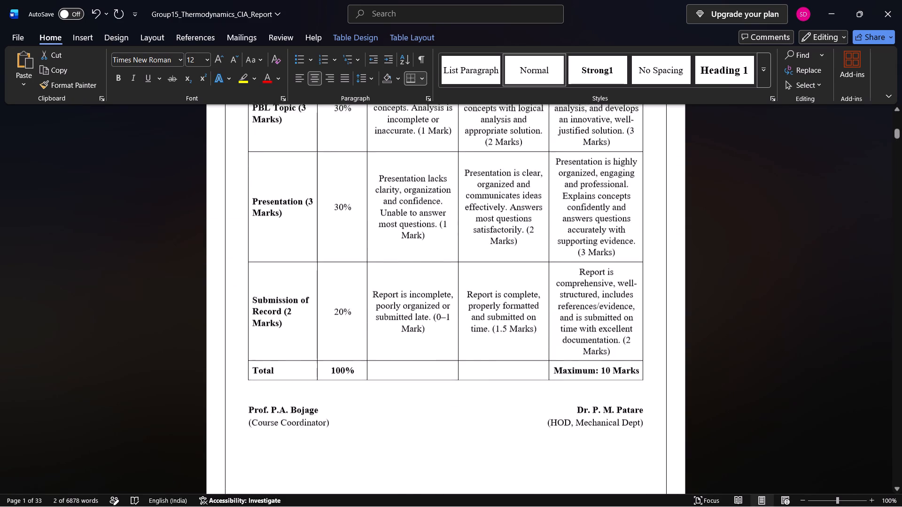
{"action": "scroll", "coordinate": [432, 369], "scroll_direction": "up", "scroll_amount": 18}
{"action": "scroll", "coordinate": [432, 369], "scroll_direction": "down", "scroll_amount": 6}
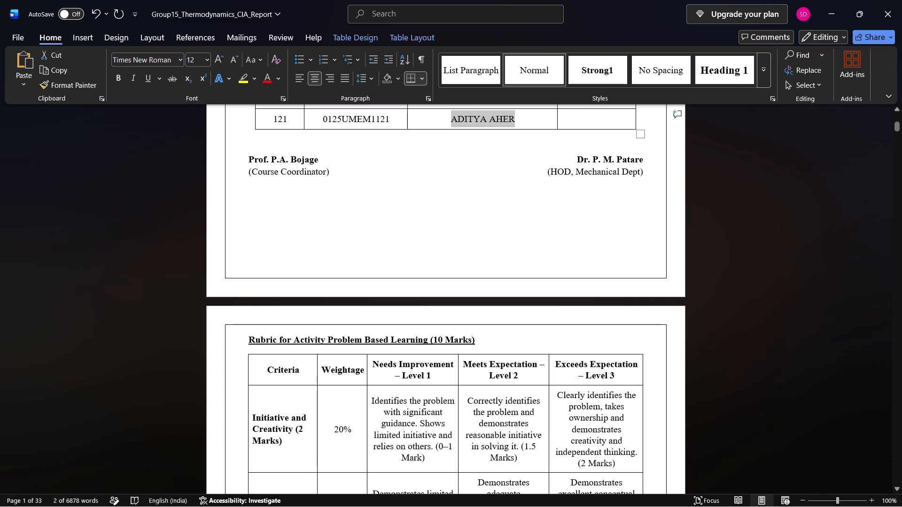
Look through the report from the end of the cover page to the data tables in section 5, Given Data and Options.
{"action": "scroll", "coordinate": [508, 392], "scroll_direction": "down", "scroll_amount": 20}
{"action": "scroll", "coordinate": [508, 392], "scroll_direction": "down", "scroll_amount": 14}
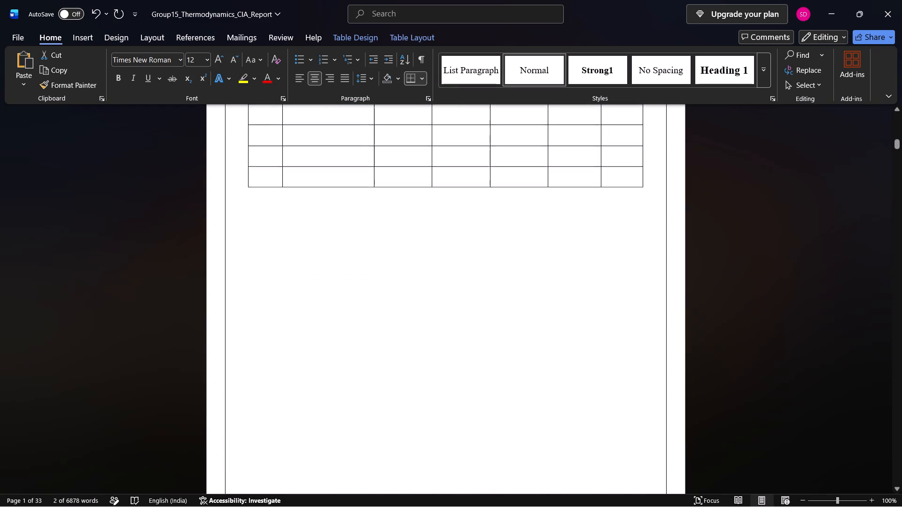
{"action": "scroll", "coordinate": [500, 392], "scroll_direction": "down", "scroll_amount": 14}
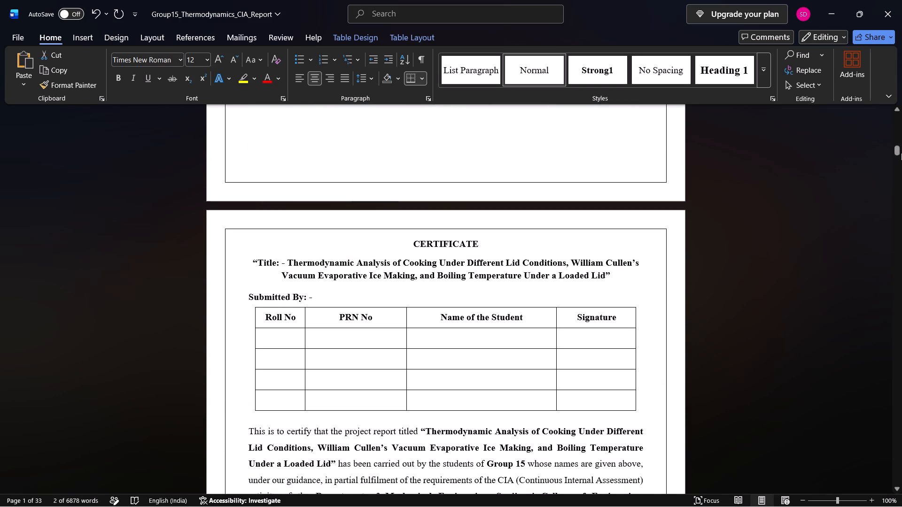
{"action": "left_click_drag", "start_coordinate": [899, 149], "coordinate": [897, 186]}
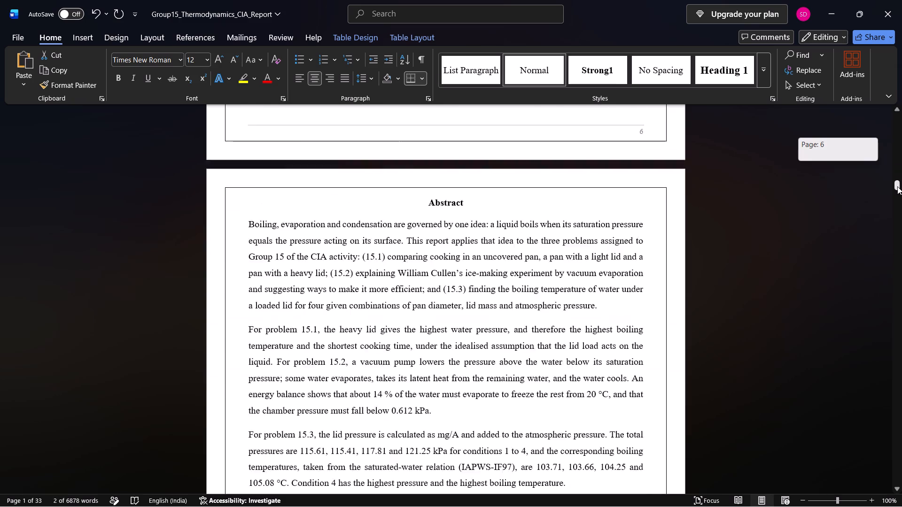
{"action": "left_click_drag", "start_coordinate": [897, 186], "coordinate": [897, 208]}
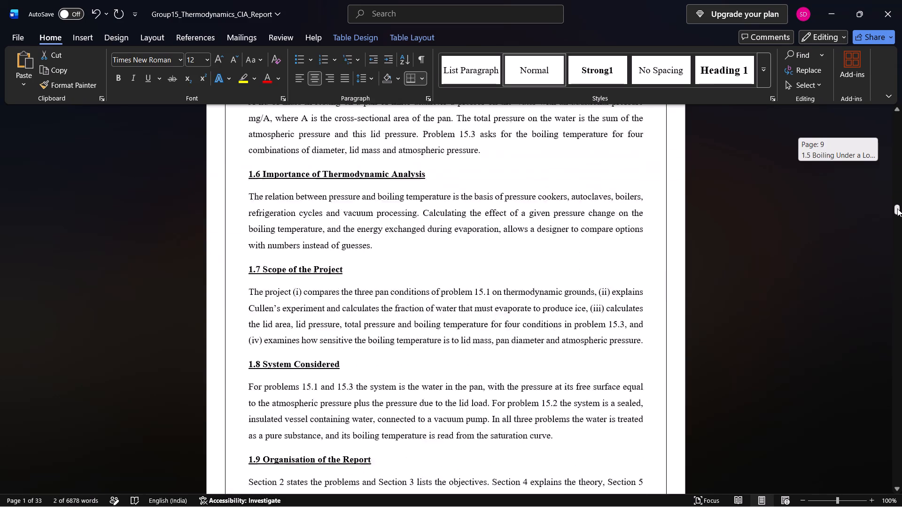
{"action": "left_click_drag", "start_coordinate": [897, 208], "coordinate": [894, 240]}
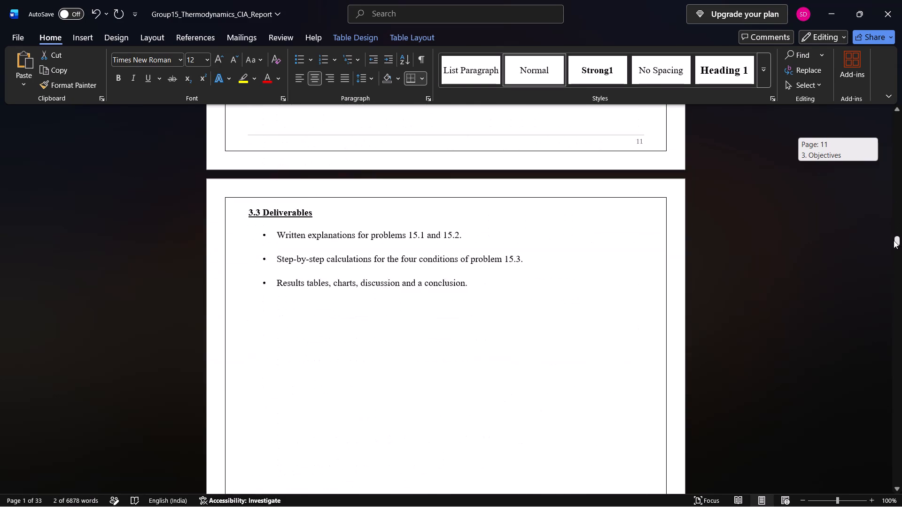
{"action": "left_click_drag", "start_coordinate": [894, 240], "coordinate": [894, 252]}
{"action": "scroll", "coordinate": [763, 299], "scroll_direction": "down", "scroll_amount": 20}
{"action": "scroll", "coordinate": [763, 299], "scroll_direction": "down", "scroll_amount": 2}
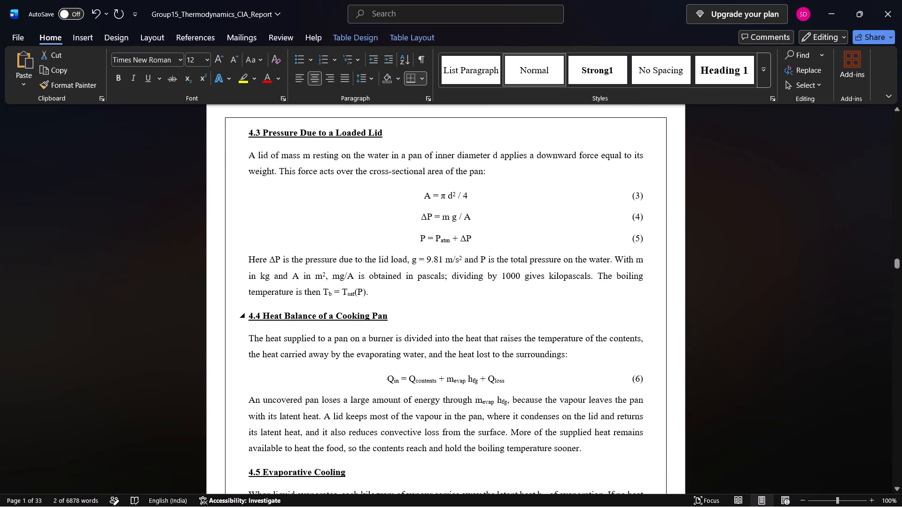
{"action": "scroll", "coordinate": [495, 330], "scroll_direction": "down", "scroll_amount": 10}
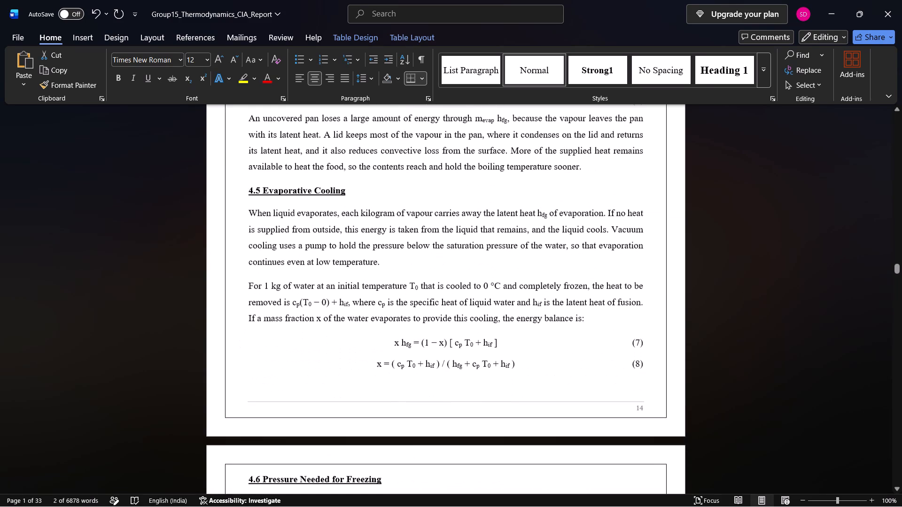
{"action": "scroll", "coordinate": [495, 330], "scroll_direction": "down", "scroll_amount": 20}
{"action": "scroll", "coordinate": [495, 330], "scroll_direction": "down", "scroll_amount": 15}
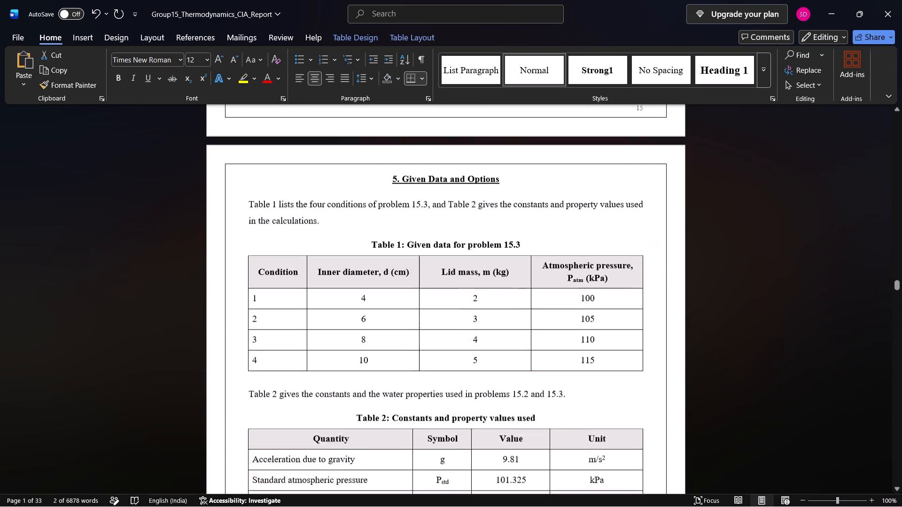
{"action": "scroll", "coordinate": [494, 328], "scroll_direction": "down", "scroll_amount": 11}
{"action": "scroll", "coordinate": [494, 328], "scroll_direction": "up", "scroll_amount": 7}
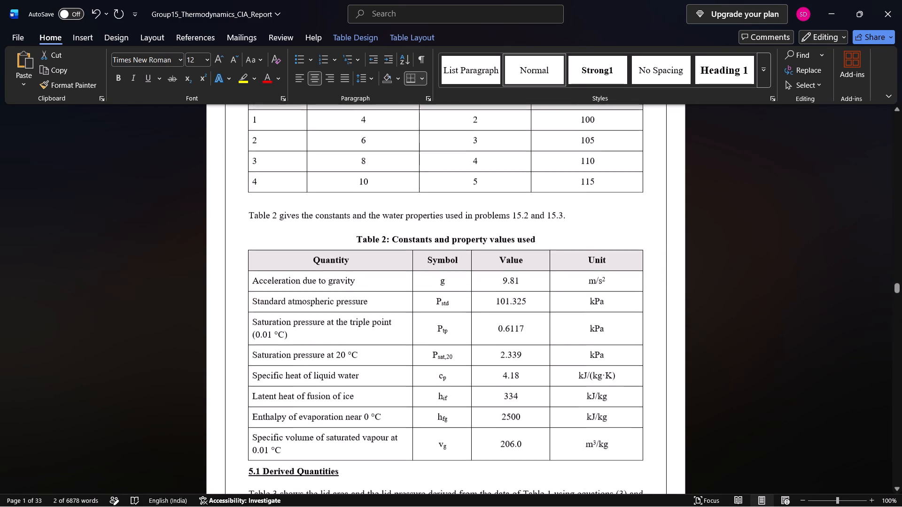
{"action": "scroll", "coordinate": [498, 322], "scroll_direction": "down", "scroll_amount": 15}
{"action": "scroll", "coordinate": [498, 322], "scroll_direction": "up", "scroll_amount": 4}
{"action": "scroll", "coordinate": [498, 322], "scroll_direction": "down", "scroll_amount": 12}
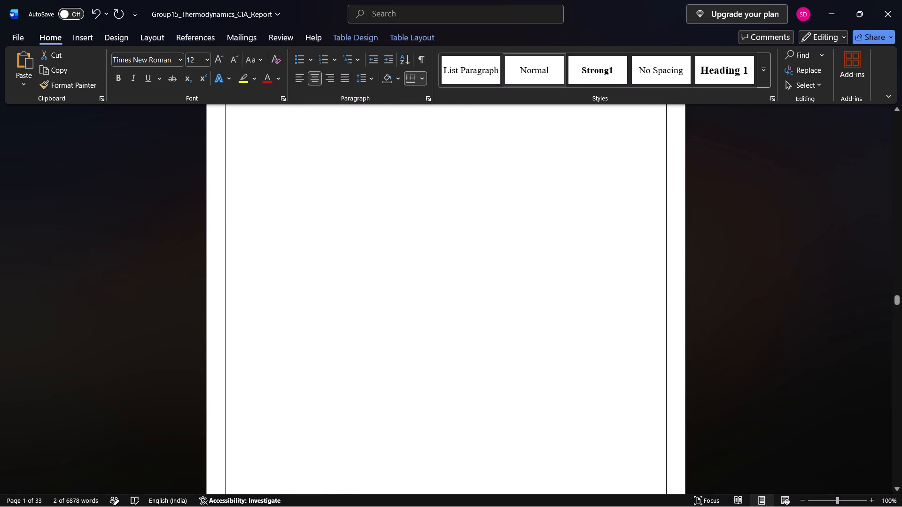
Examine the assumptions, methodology and the detailed calculations for problem 15.1 in sections 6 to 8.
{"action": "scroll", "coordinate": [498, 323], "scroll_direction": "down", "scroll_amount": 11}
{"action": "scroll", "coordinate": [498, 324], "scroll_direction": "down", "scroll_amount": 15}
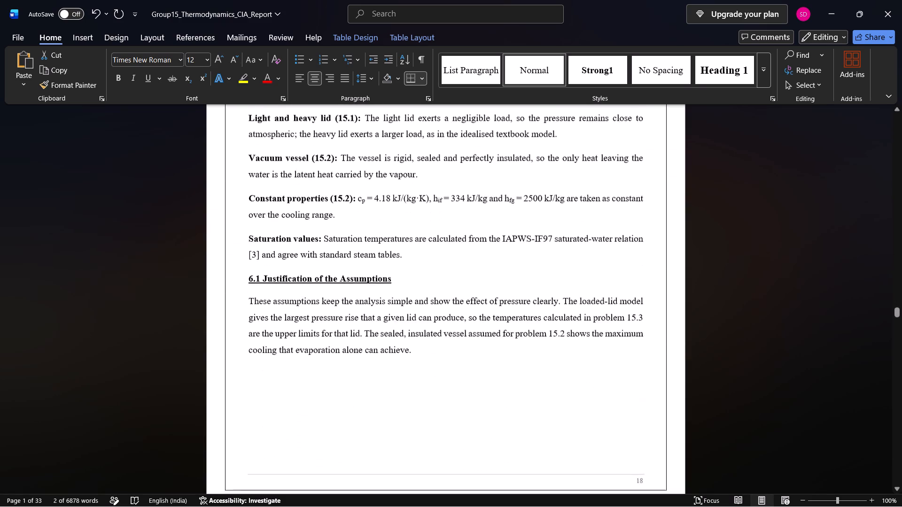
{"action": "scroll", "coordinate": [498, 324], "scroll_direction": "down", "scroll_amount": 11}
{"action": "scroll", "coordinate": [498, 324], "scroll_direction": "down", "scroll_amount": 20}
{"action": "scroll", "coordinate": [498, 324], "scroll_direction": "down", "scroll_amount": 6}
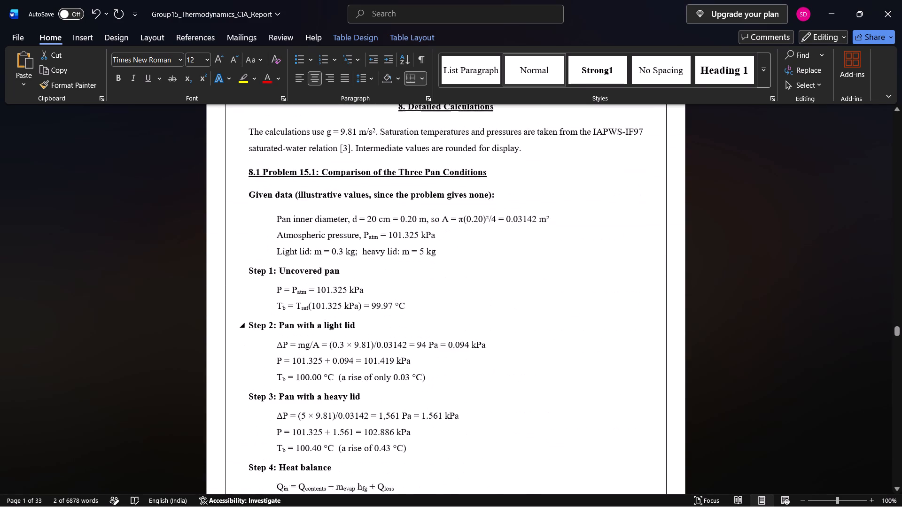
{"action": "scroll", "coordinate": [497, 322], "scroll_direction": "up", "scroll_amount": 7}
{"action": "scroll", "coordinate": [497, 321], "scroll_direction": "down", "scroll_amount": 14}
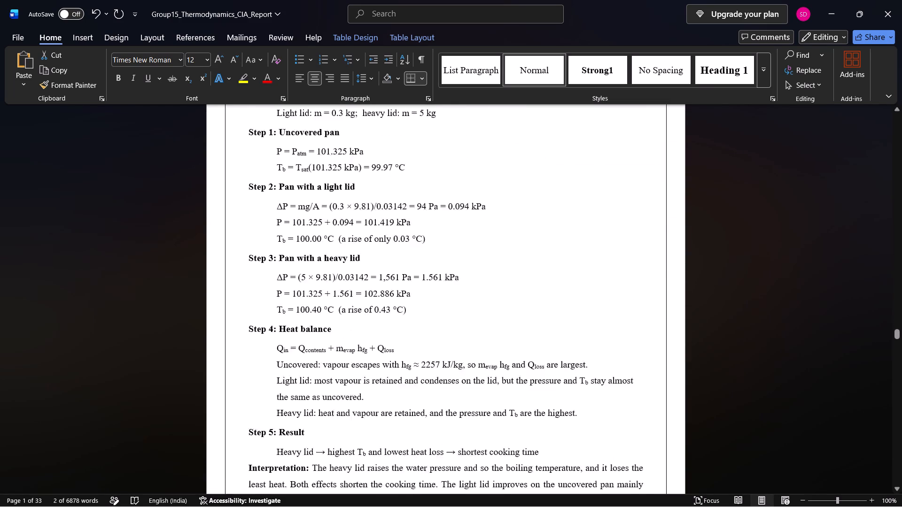
{"action": "scroll", "coordinate": [497, 321], "scroll_direction": "down", "scroll_amount": 1}
{"action": "scroll", "coordinate": [497, 321], "scroll_direction": "up", "scroll_amount": 6}
{"action": "scroll", "coordinate": [497, 321], "scroll_direction": "down", "scroll_amount": 4}
{"action": "scroll", "coordinate": [497, 321], "scroll_direction": "up", "scroll_amount": 3}
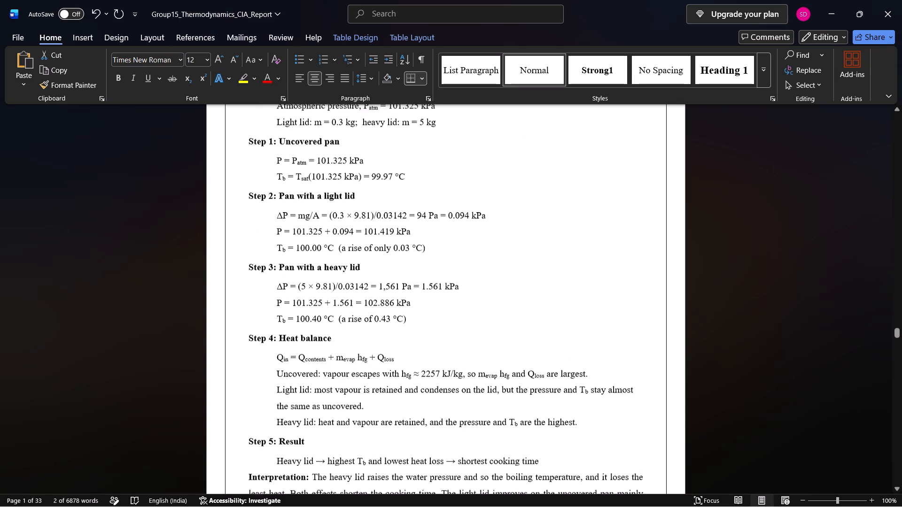
Look back through the report from the detailed calculations to the acknowledgement and certificate pages at the front.
{"action": "scroll", "coordinate": [497, 321], "scroll_direction": "up", "scroll_amount": 20}
{"action": "scroll", "coordinate": [497, 321], "scroll_direction": "up", "scroll_amount": 19}
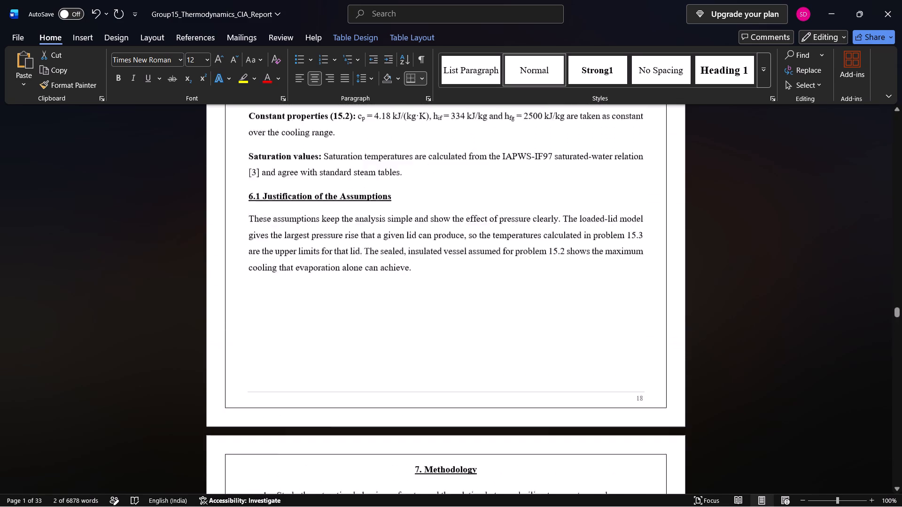
{"action": "scroll", "coordinate": [497, 319], "scroll_direction": "up", "scroll_amount": 15}
{"action": "scroll", "coordinate": [497, 321], "scroll_direction": "up", "scroll_amount": 19}
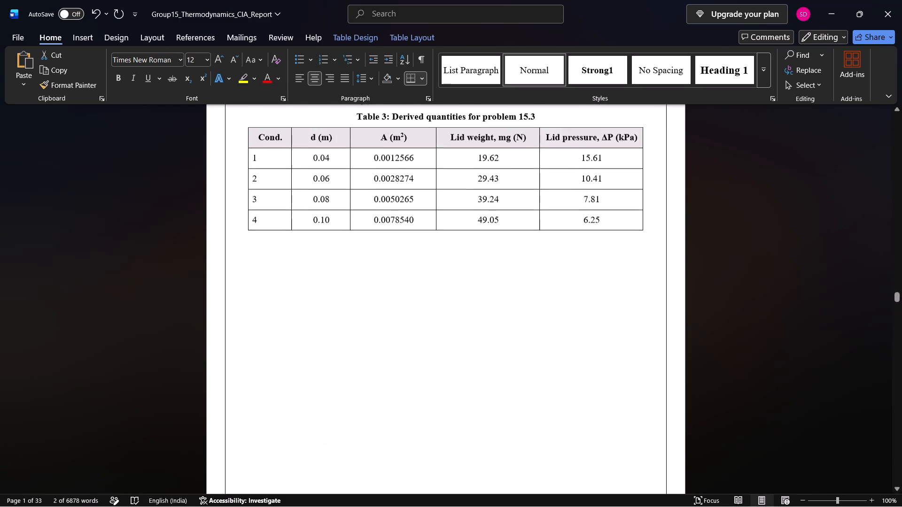
{"action": "scroll", "coordinate": [497, 322], "scroll_direction": "up", "scroll_amount": 20}
{"action": "scroll", "coordinate": [497, 322], "scroll_direction": "up", "scroll_amount": 2}
{"action": "scroll", "coordinate": [496, 320], "scroll_direction": "down", "scroll_amount": 1}
{"action": "scroll", "coordinate": [495, 319], "scroll_direction": "up", "scroll_amount": 18}
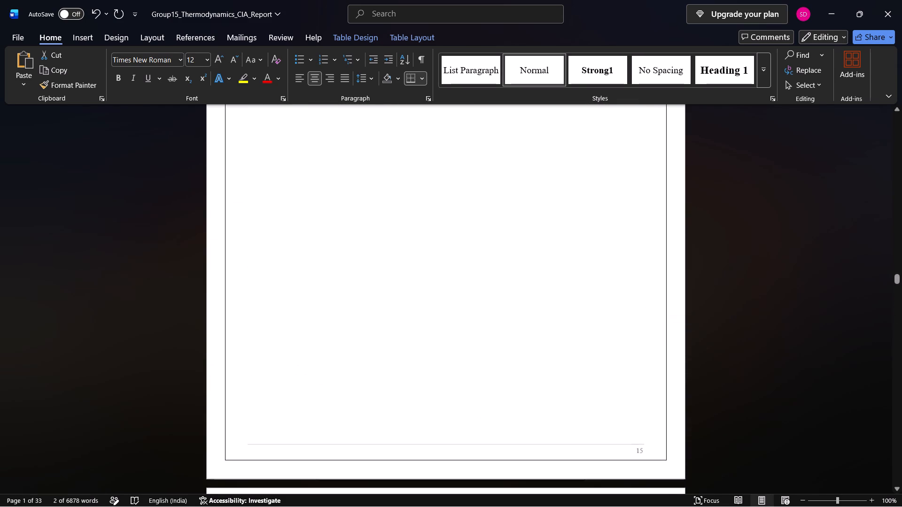
{"action": "scroll", "coordinate": [498, 321], "scroll_direction": "up", "scroll_amount": 20}
{"action": "scroll", "coordinate": [498, 321], "scroll_direction": "up", "scroll_amount": 20}
{"action": "scroll", "coordinate": [498, 321], "scroll_direction": "up", "scroll_amount": 1}
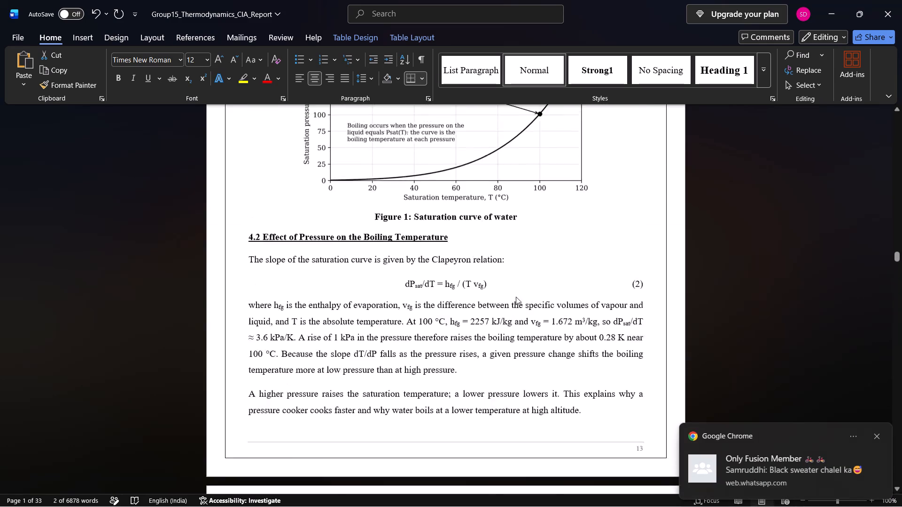
{"action": "scroll", "coordinate": [516, 297], "scroll_direction": "up", "scroll_amount": 20}
{"action": "scroll", "coordinate": [516, 297], "scroll_direction": "up", "scroll_amount": 20}
{"action": "scroll", "coordinate": [516, 297], "scroll_direction": "up", "scroll_amount": 1}
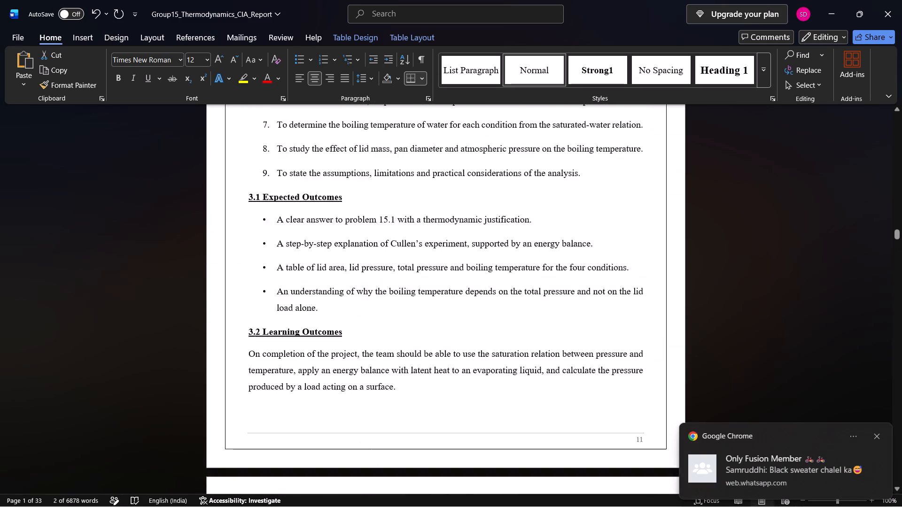
{"action": "scroll", "coordinate": [515, 316], "scroll_direction": "up", "scroll_amount": 10}
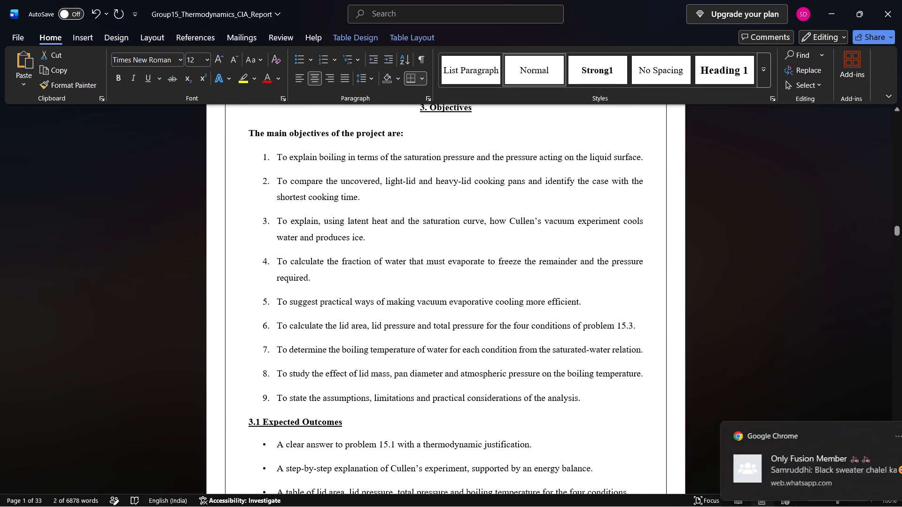
{"action": "scroll", "coordinate": [437, 364], "scroll_direction": "up", "scroll_amount": 10}
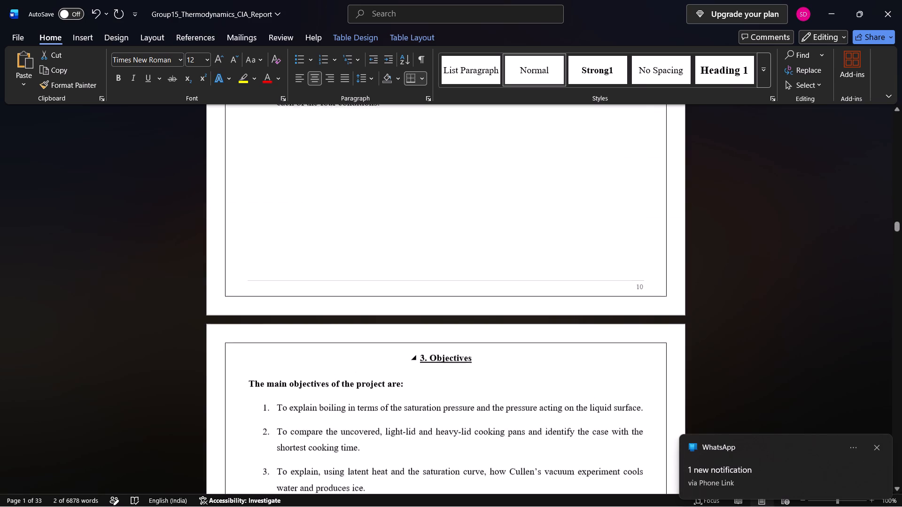
{"action": "scroll", "coordinate": [446, 359], "scroll_direction": "up", "scroll_amount": 20}
{"action": "scroll", "coordinate": [446, 359], "scroll_direction": "up", "scroll_amount": 10}
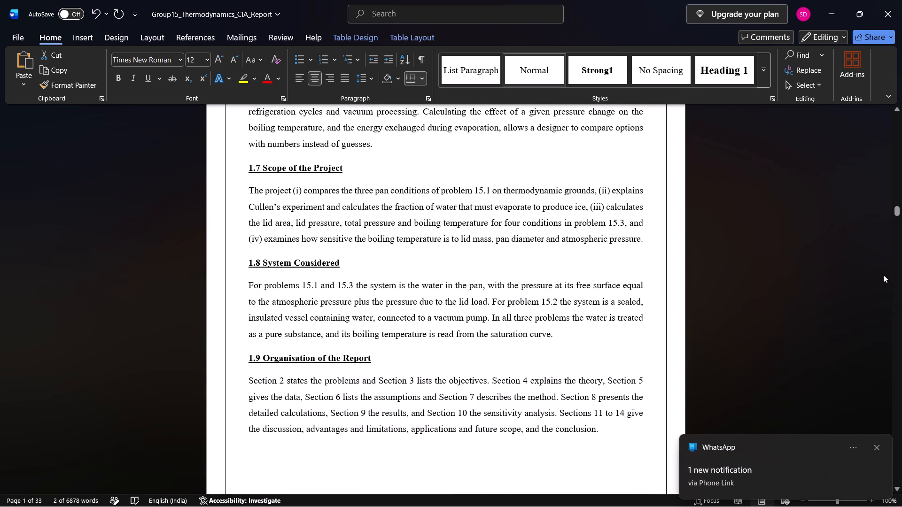
{"action": "left_click_drag", "start_coordinate": [899, 206], "coordinate": [895, 190]}
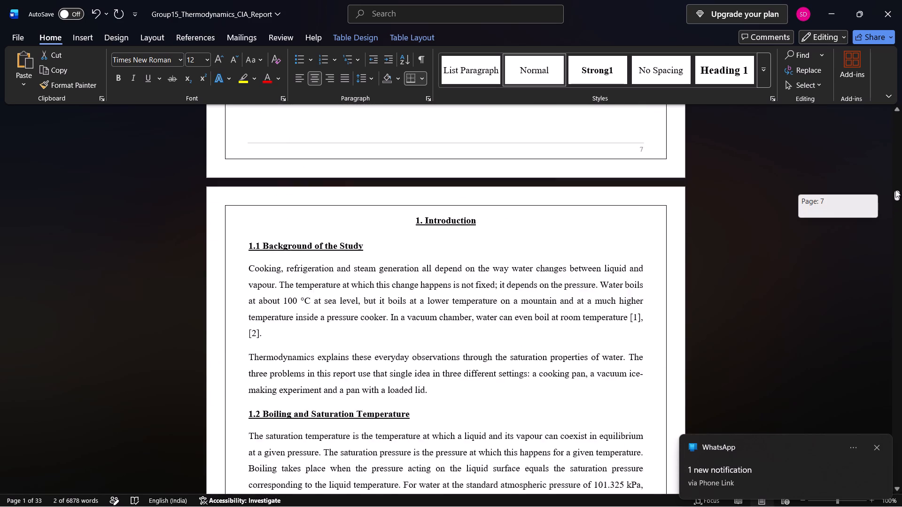
{"action": "left_click_drag", "start_coordinate": [895, 190], "coordinate": [897, 161]}
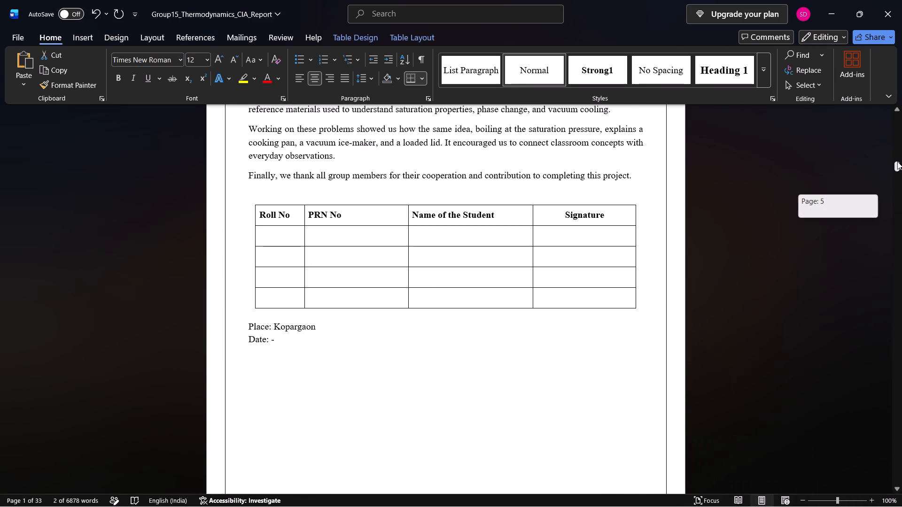
{"action": "left_click_drag", "start_coordinate": [897, 161], "coordinate": [901, 165]}
{"action": "scroll", "coordinate": [391, 260], "scroll_direction": "up", "scroll_amount": 20}
{"action": "scroll", "coordinate": [391, 260], "scroll_direction": "up", "scroll_amount": 1}
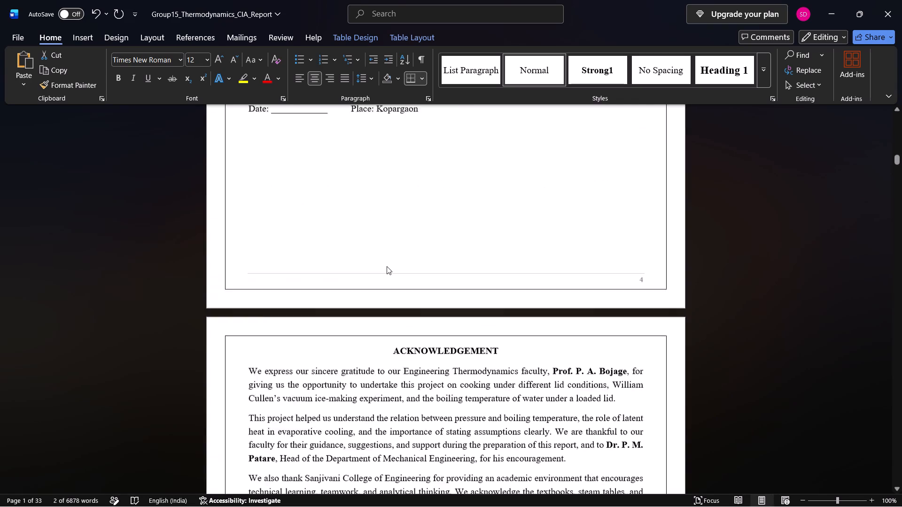
Look back over the marks and rubric pages to the student details table on the cover page.
{"action": "scroll", "coordinate": [387, 266], "scroll_direction": "up", "scroll_amount": 20}
{"action": "scroll", "coordinate": [387, 266], "scroll_direction": "up", "scroll_amount": 13}
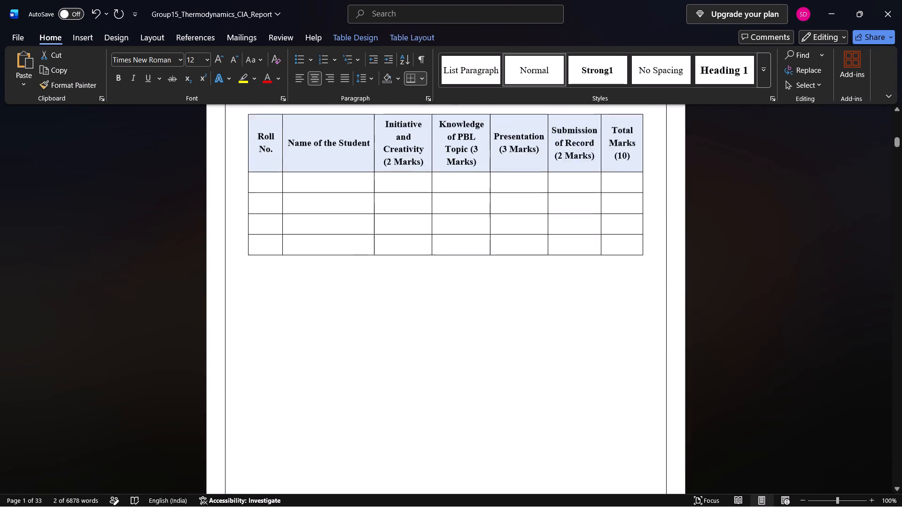
{"action": "scroll", "coordinate": [386, 263], "scroll_direction": "up", "scroll_amount": 20}
{"action": "scroll", "coordinate": [386, 263], "scroll_direction": "up", "scroll_amount": 20}
{"action": "scroll", "coordinate": [386, 263], "scroll_direction": "up", "scroll_amount": 1}
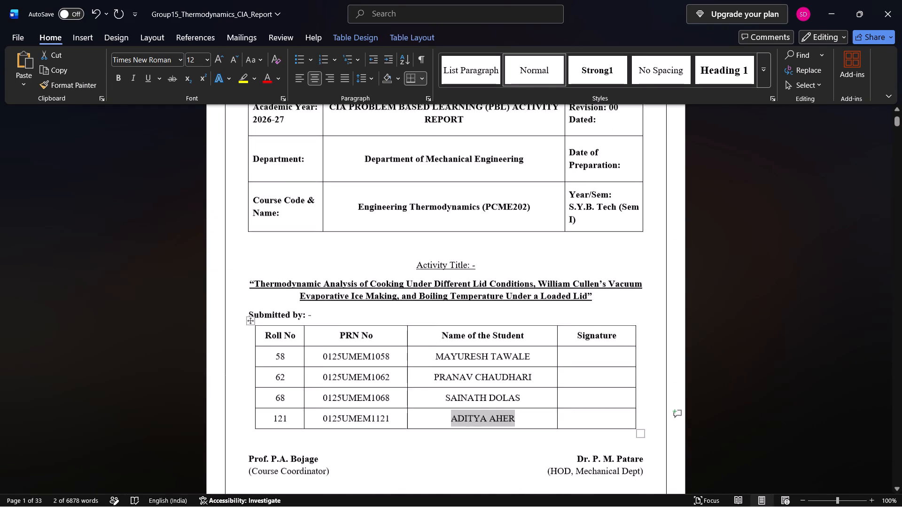
{"action": "scroll", "coordinate": [384, 262], "scroll_direction": "up", "scroll_amount": 8}
{"action": "scroll", "coordinate": [384, 262], "scroll_direction": "down", "scroll_amount": 17}
{"action": "scroll", "coordinate": [384, 262], "scroll_direction": "up", "scroll_amount": 5}
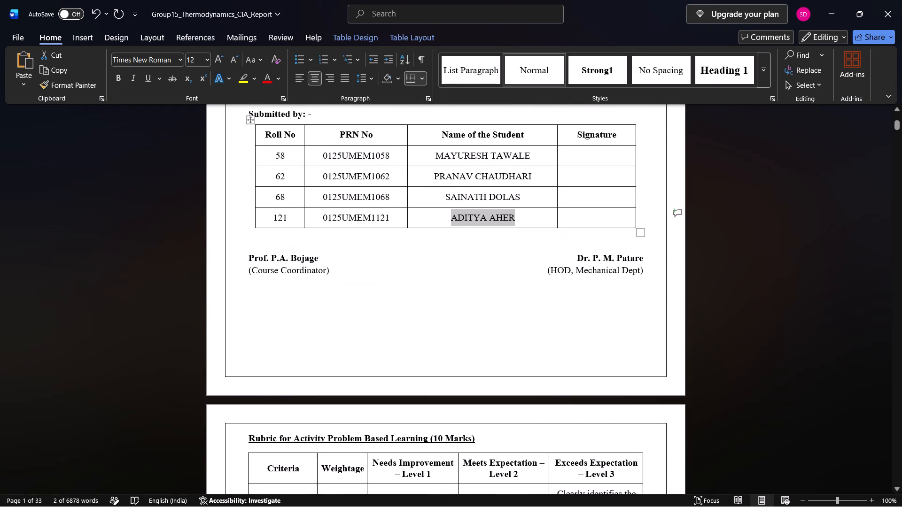
{"action": "left_click", "coordinate": [383, 262]}
Fill the Roll No. column of the Project-Based Activity (10 Marks) table with 58, 62, 68 and 121.
{"action": "scroll", "coordinate": [381, 270], "scroll_direction": "down", "scroll_amount": 20}
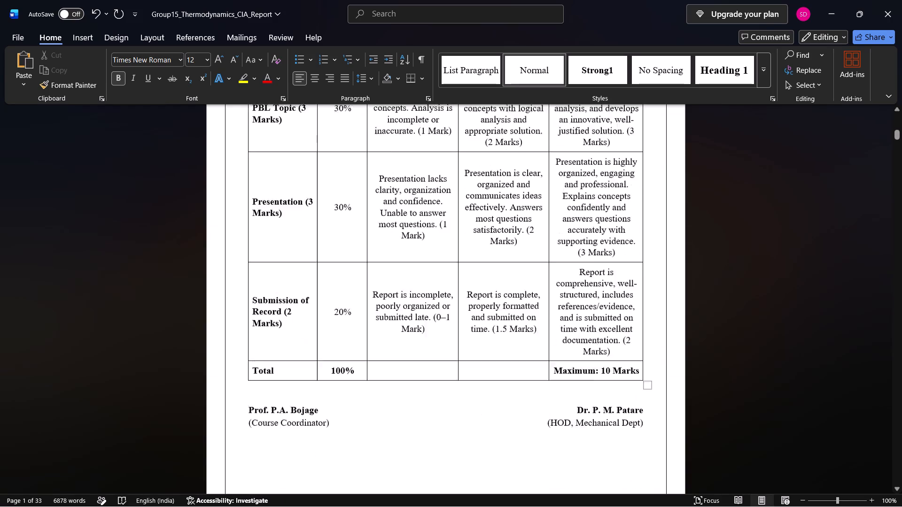
{"action": "scroll", "coordinate": [378, 283], "scroll_direction": "down", "scroll_amount": 10}
{"action": "left_click", "coordinate": [264, 306]}
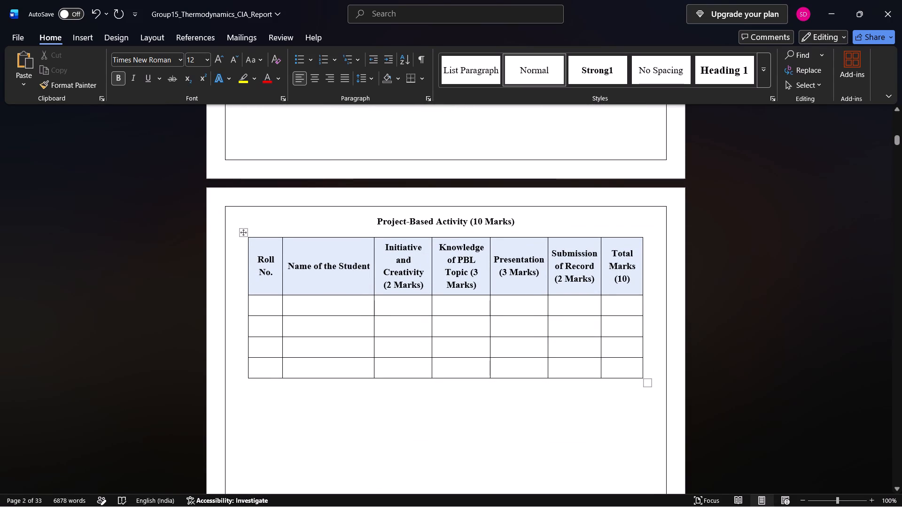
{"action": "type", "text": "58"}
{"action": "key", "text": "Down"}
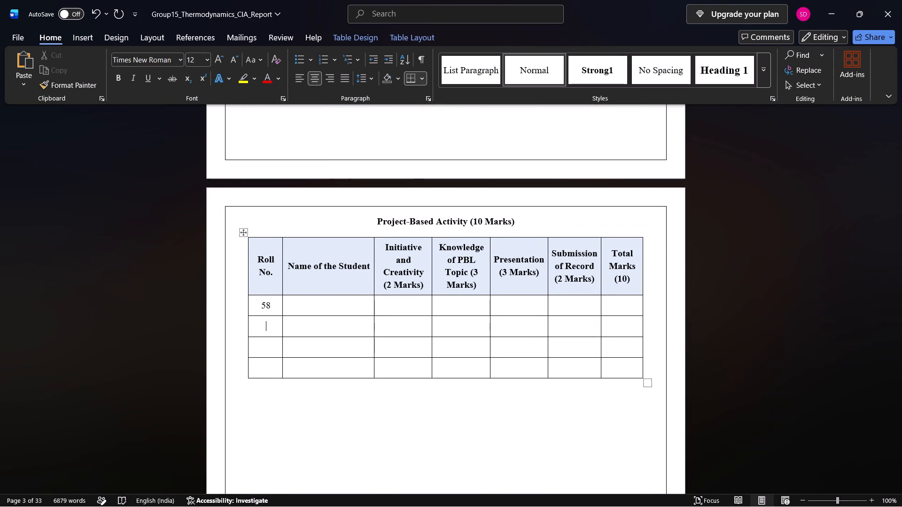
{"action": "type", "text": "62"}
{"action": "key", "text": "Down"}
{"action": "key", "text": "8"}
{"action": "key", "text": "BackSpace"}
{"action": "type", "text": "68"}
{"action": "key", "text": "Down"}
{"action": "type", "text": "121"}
Start the first student's name in capitals beside roll number 58, then cut it back to its first letter.
{"action": "left_click", "coordinate": [316, 306]}
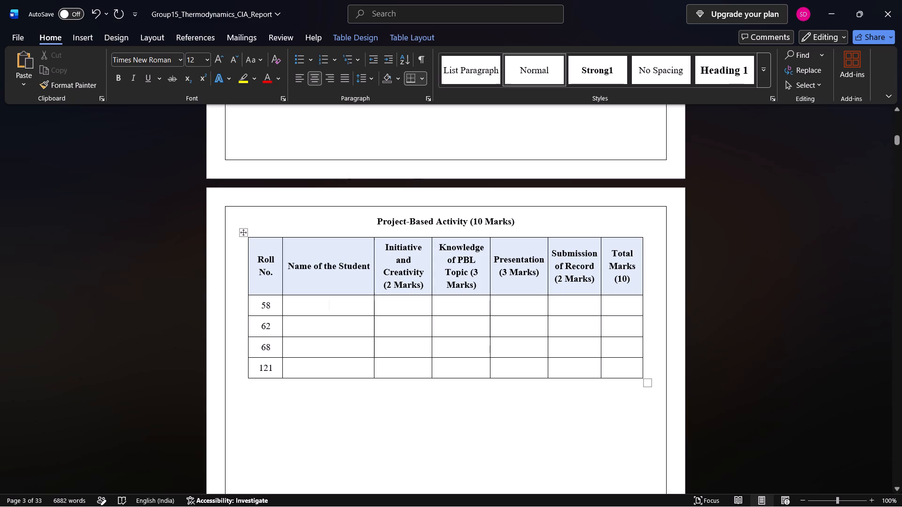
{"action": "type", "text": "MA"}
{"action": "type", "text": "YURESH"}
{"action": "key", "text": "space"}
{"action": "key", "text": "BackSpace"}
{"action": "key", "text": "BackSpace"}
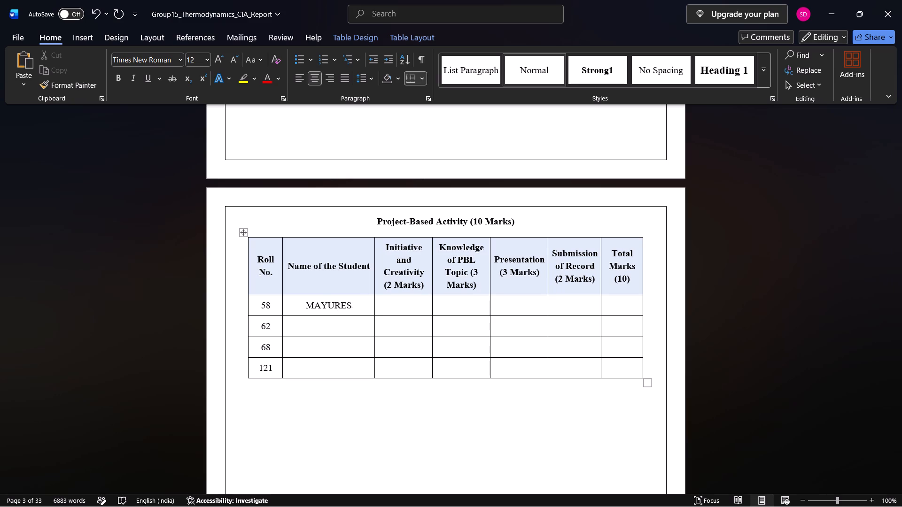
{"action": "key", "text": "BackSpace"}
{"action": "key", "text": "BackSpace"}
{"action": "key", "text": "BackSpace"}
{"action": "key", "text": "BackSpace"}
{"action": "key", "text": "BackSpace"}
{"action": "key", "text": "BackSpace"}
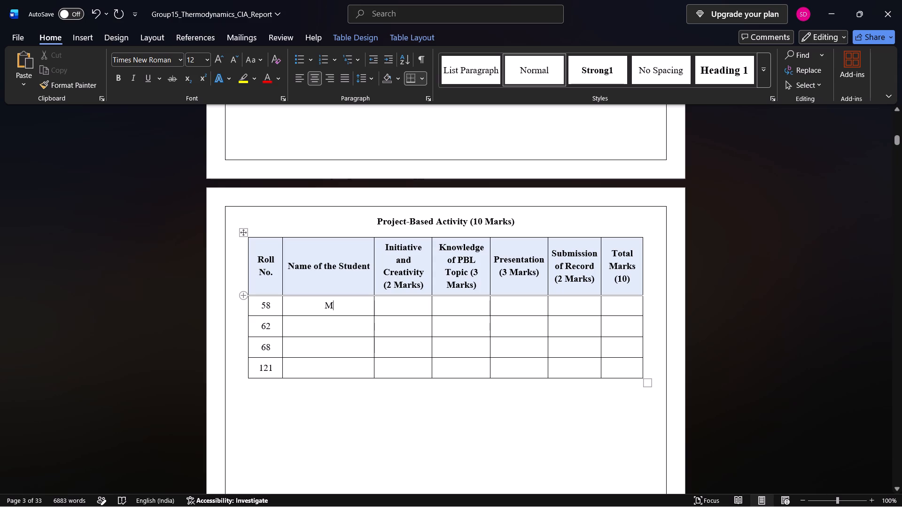
Extend the Project-Based Activity table past the left text margin and narrow its Roll No. column to widen Name of the Student.
{"action": "left_click_drag", "start_coordinate": [248, 287], "coordinate": [240, 301]}
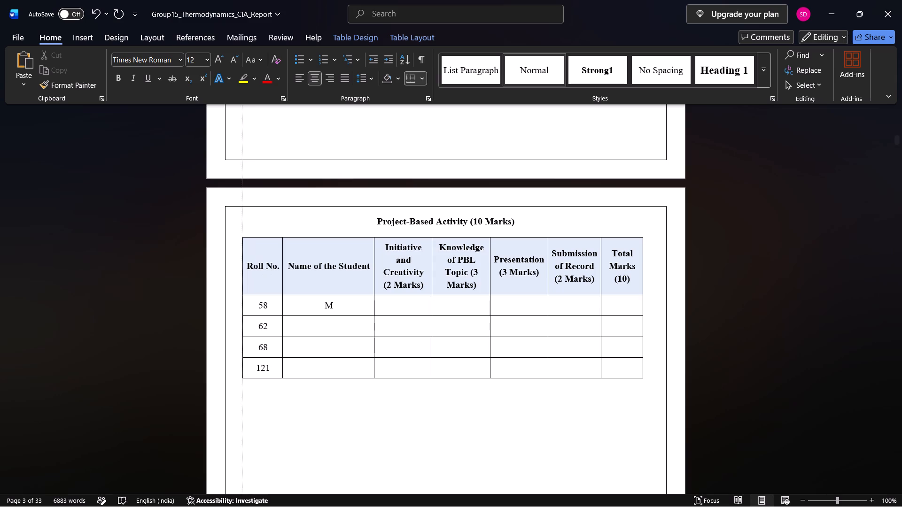
{"action": "left_click_drag", "start_coordinate": [240, 301], "coordinate": [233, 300]}
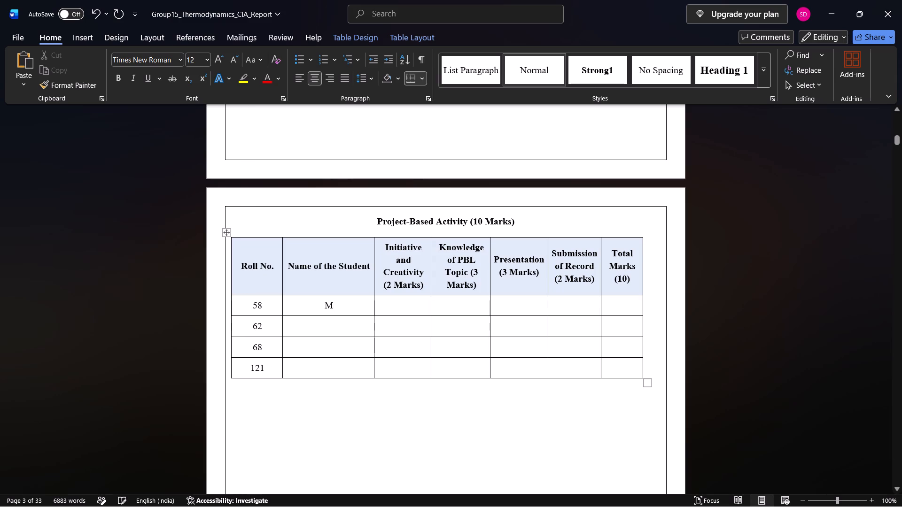
{"action": "left_click_drag", "start_coordinate": [282, 300], "coordinate": [265, 300]}
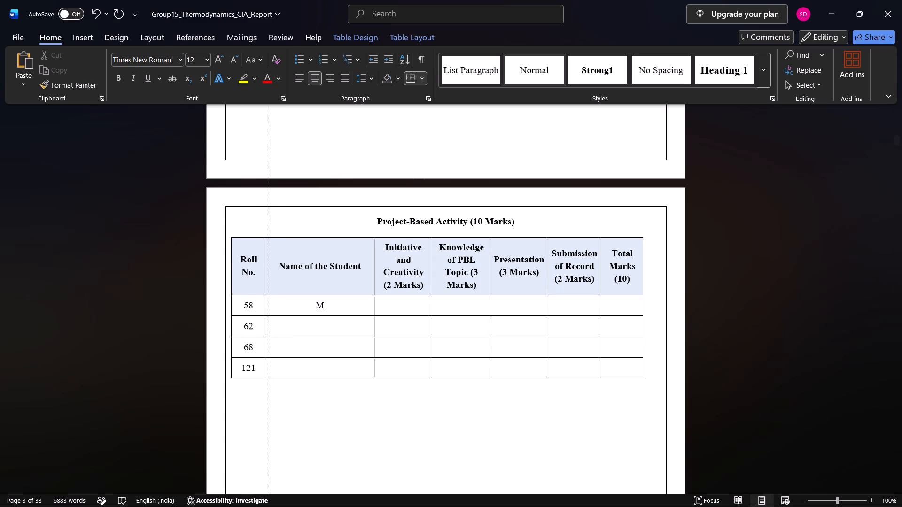
{"action": "left_click_drag", "start_coordinate": [265, 300], "coordinate": [261, 301]}
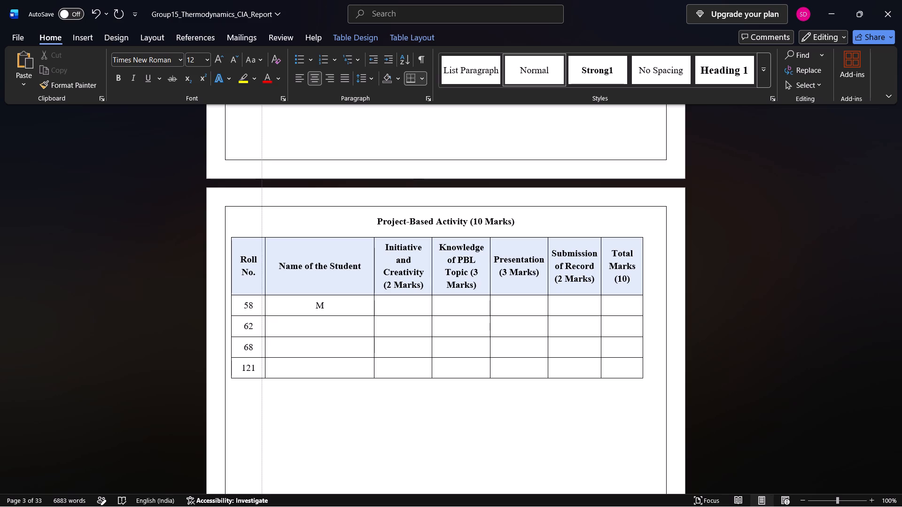
{"action": "left_click_drag", "start_coordinate": [261, 301], "coordinate": [254, 303]}
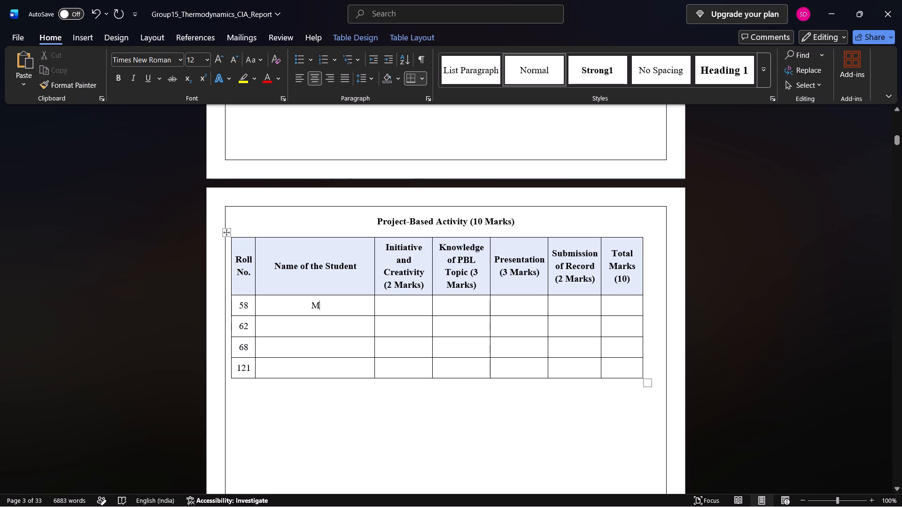
Complete the first student's name and enter the other three in capitals, in cover-page order, in the marks table's Name of the Student column.
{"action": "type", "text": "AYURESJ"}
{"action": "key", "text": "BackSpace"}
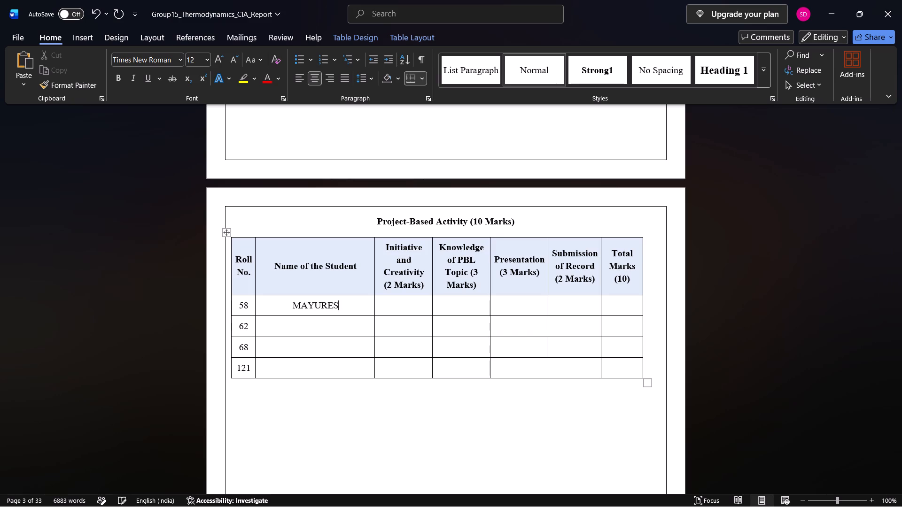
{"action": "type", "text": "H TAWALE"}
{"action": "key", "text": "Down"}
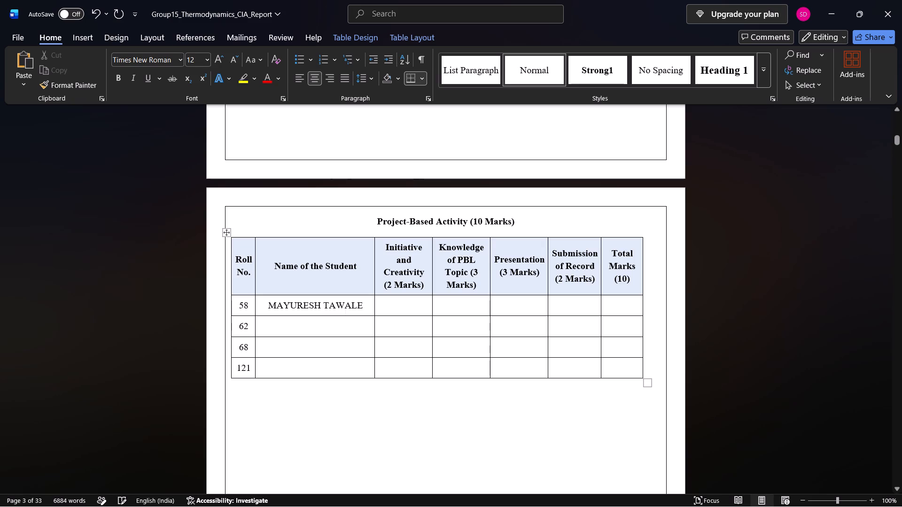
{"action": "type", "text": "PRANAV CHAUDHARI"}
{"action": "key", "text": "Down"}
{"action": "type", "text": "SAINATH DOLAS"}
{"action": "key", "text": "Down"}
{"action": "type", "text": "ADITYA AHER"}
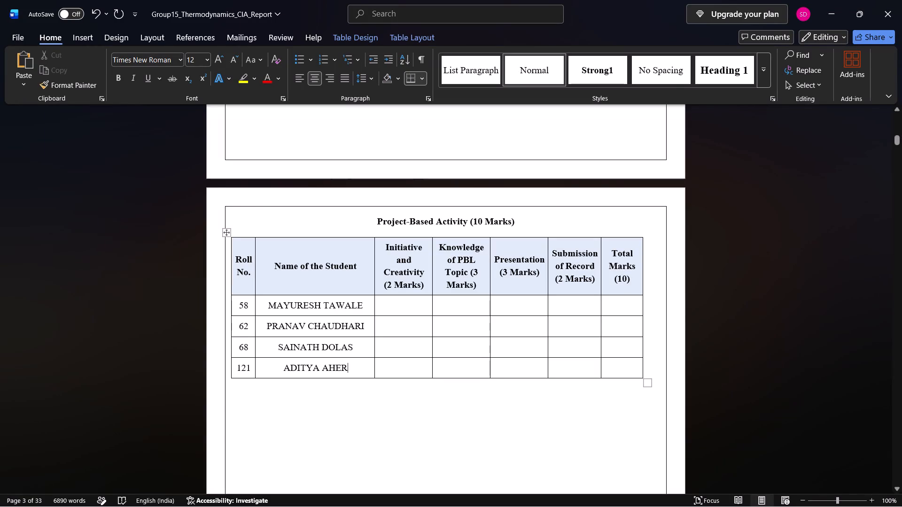
Move the certificate page's student table slightly left and narrow its Roll No and PRN No columns, widening Name of the Student.
{"action": "scroll", "coordinate": [520, 341], "scroll_direction": "down", "scroll_amount": 20}
{"action": "scroll", "coordinate": [520, 341], "scroll_direction": "down", "scroll_amount": 8}
{"action": "scroll", "coordinate": [422, 331], "scroll_direction": "up", "scroll_amount": 2}
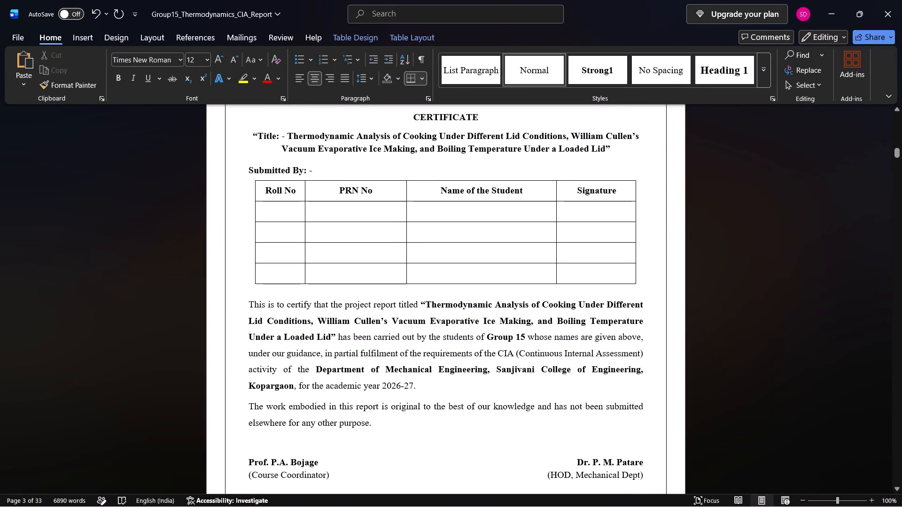
{"action": "left_click", "coordinate": [305, 211]}
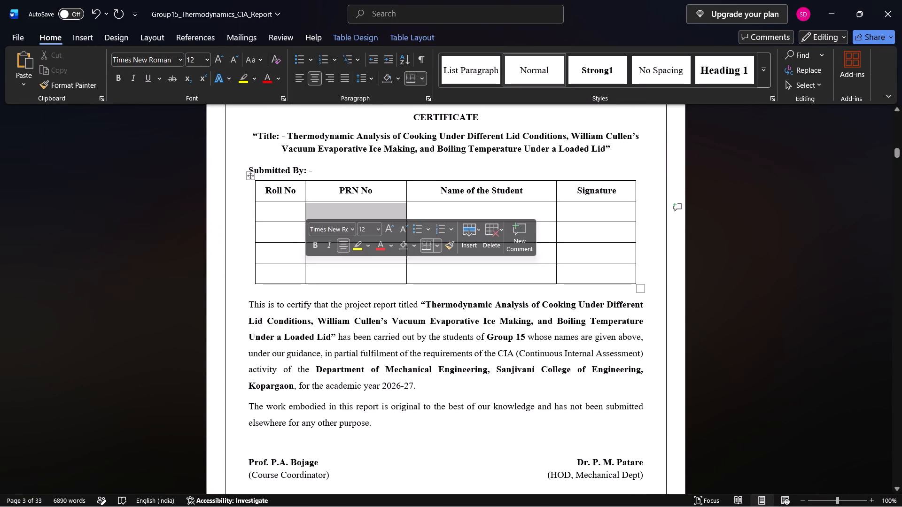
{"action": "left_click", "coordinate": [305, 192]}
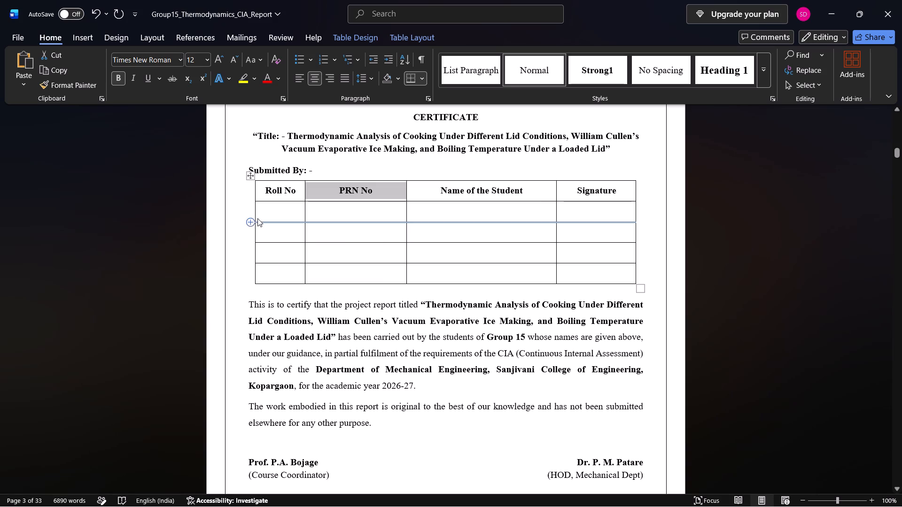
{"action": "left_click_drag", "start_coordinate": [304, 212], "coordinate": [292, 211]}
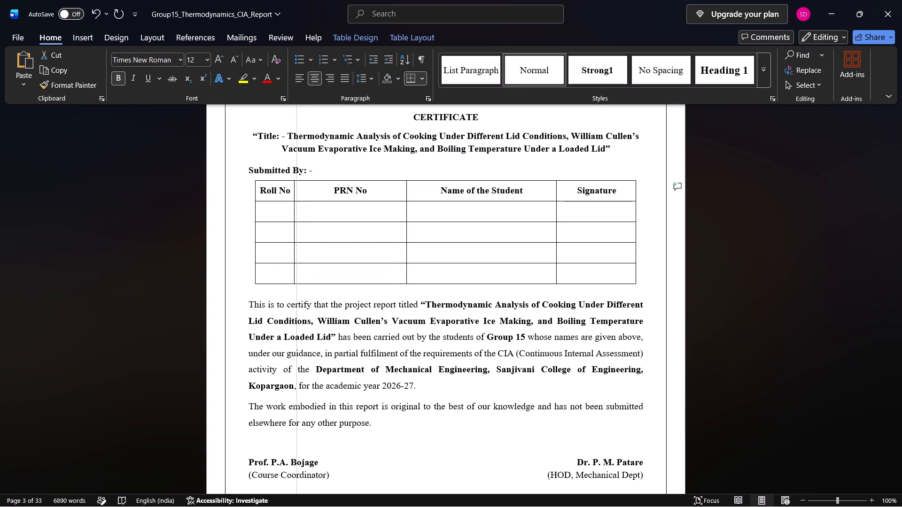
{"action": "left_click_drag", "start_coordinate": [292, 211], "coordinate": [288, 211]}
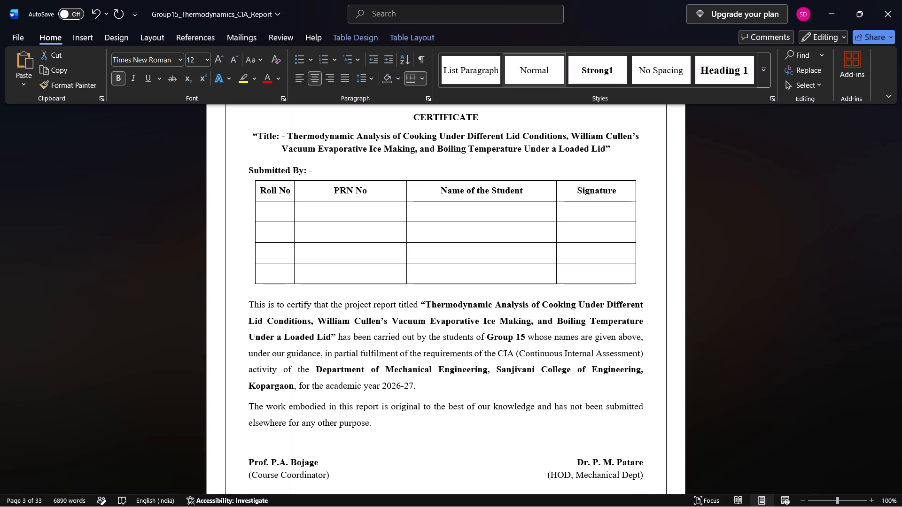
{"action": "left_click_drag", "start_coordinate": [288, 211], "coordinate": [292, 211]}
{"action": "left_click_drag", "start_coordinate": [255, 213], "coordinate": [247, 213]}
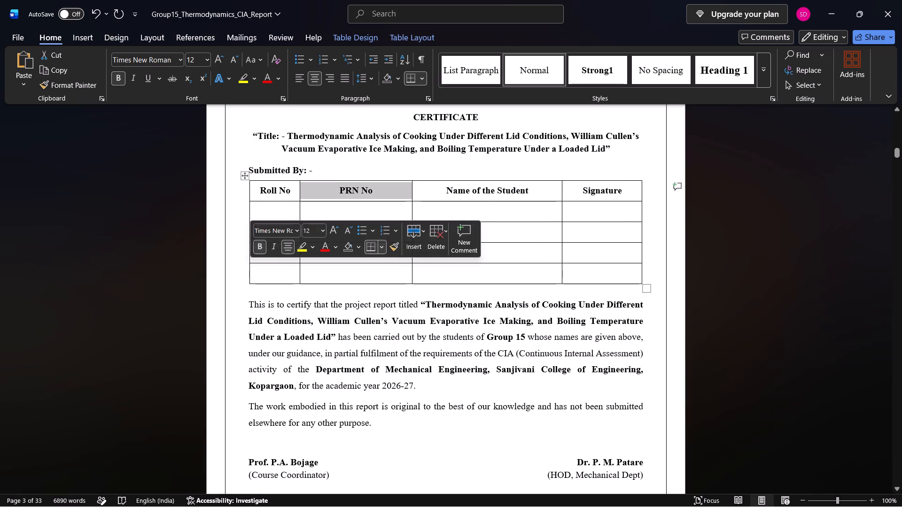
{"action": "left_click_drag", "start_coordinate": [300, 211], "coordinate": [286, 211]}
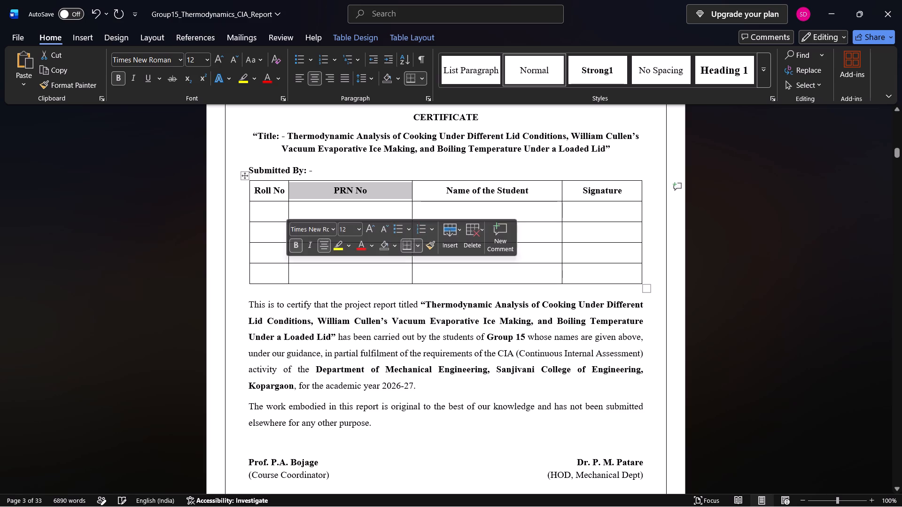
{"action": "left_click_drag", "start_coordinate": [412, 207], "coordinate": [402, 207]}
Enter roll number 58 in the first student row of the certificate table's Roll No column.
{"action": "left_click", "coordinate": [269, 213]}
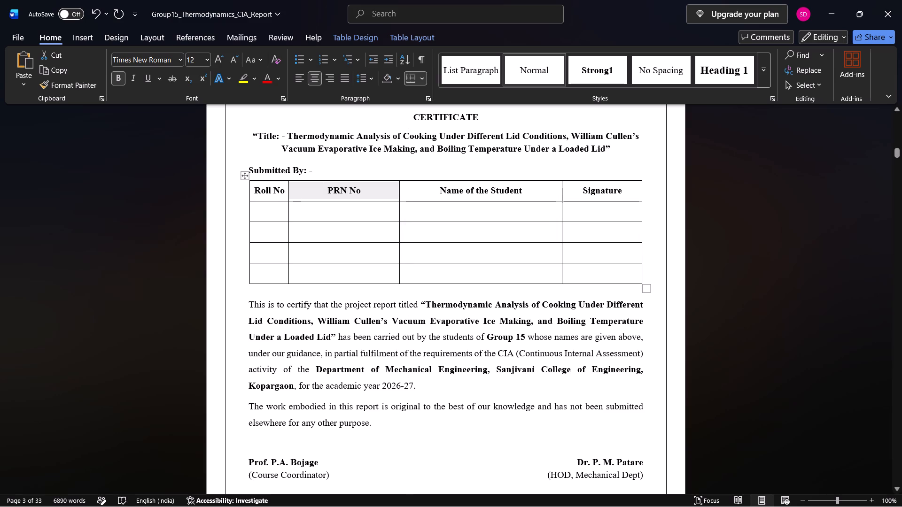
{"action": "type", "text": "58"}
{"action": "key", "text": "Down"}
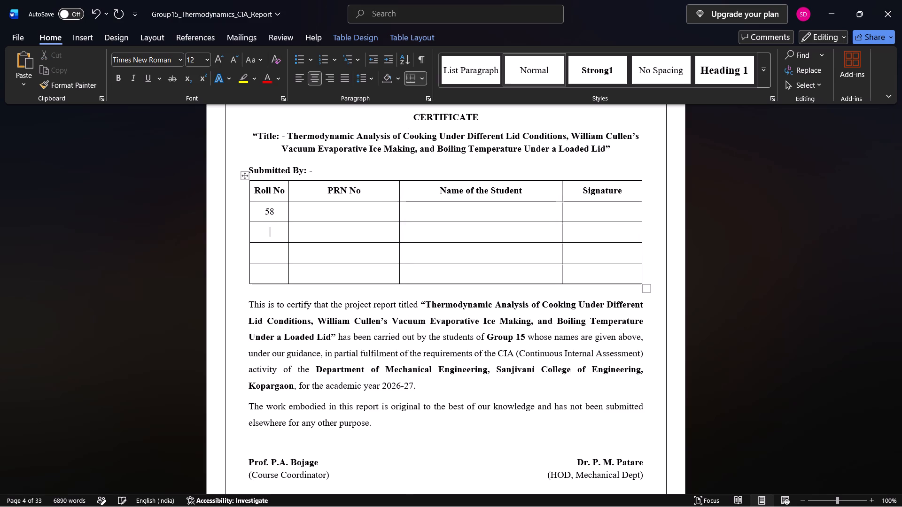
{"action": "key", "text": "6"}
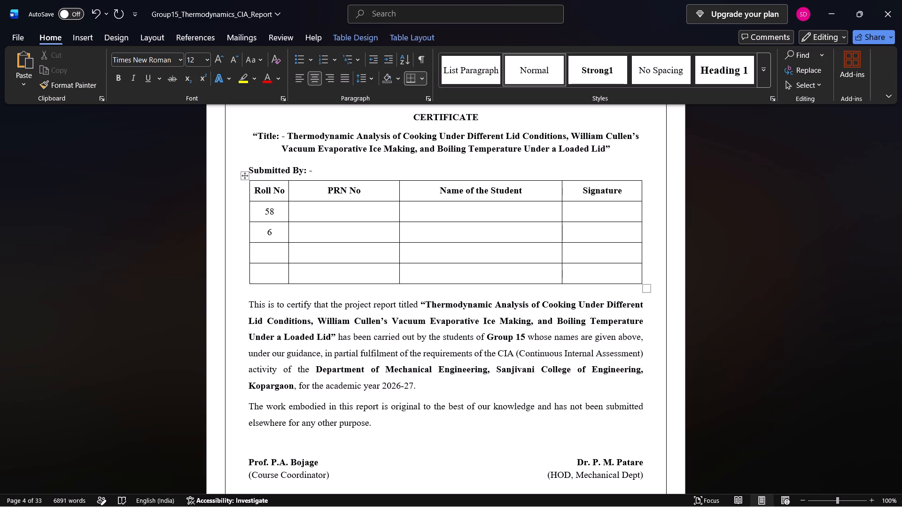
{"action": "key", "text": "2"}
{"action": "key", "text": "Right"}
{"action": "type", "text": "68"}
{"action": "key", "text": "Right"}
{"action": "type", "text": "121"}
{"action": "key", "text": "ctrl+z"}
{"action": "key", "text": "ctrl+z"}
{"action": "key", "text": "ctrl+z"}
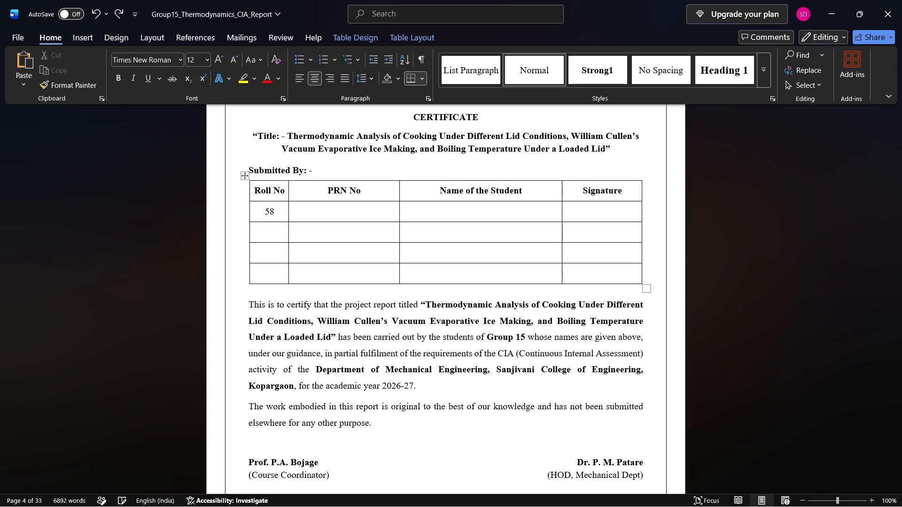
Enter roll numbers 62, 68 and 121 in the remaining rows of the certificate table's Roll No column.
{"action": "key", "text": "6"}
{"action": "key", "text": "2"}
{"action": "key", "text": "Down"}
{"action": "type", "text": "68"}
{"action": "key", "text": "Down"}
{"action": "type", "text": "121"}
Enter the first student's PRN in the certificate table's PRN No column, in the row for roll number 58.
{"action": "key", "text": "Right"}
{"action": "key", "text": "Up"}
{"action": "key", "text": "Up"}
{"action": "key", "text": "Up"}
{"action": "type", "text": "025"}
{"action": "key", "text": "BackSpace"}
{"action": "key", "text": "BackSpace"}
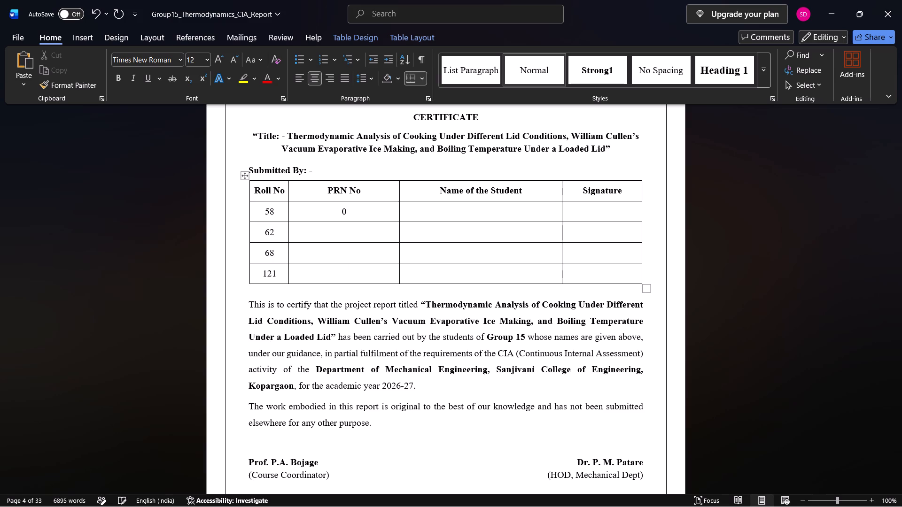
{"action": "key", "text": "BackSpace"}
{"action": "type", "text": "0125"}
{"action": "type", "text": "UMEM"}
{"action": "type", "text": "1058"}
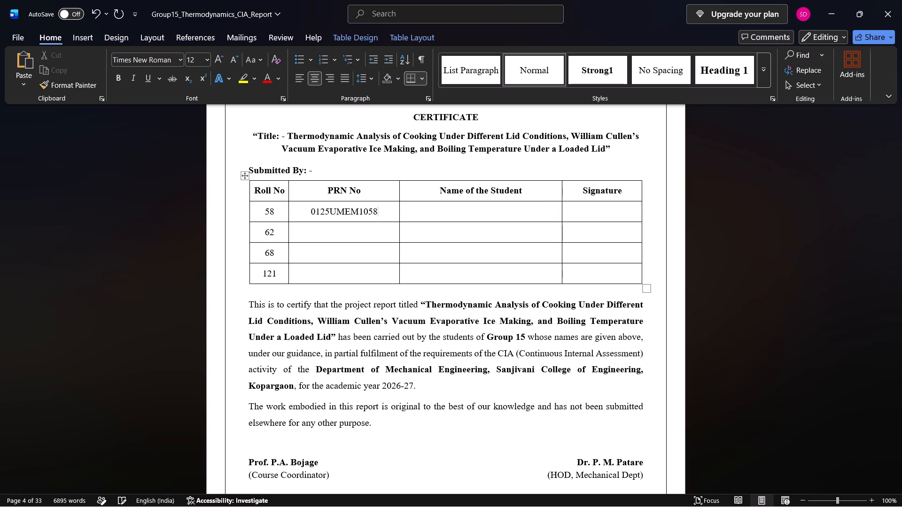
Copy the first student's PRN into the certificate table's roll number 62 row and change its last two digits to 62.
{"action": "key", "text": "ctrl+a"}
{"action": "left_click", "coordinate": [381, 205]}
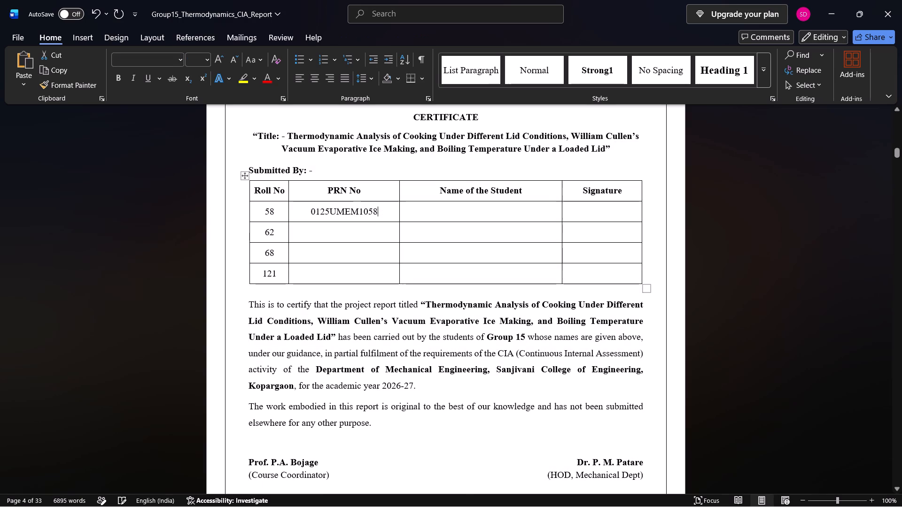
{"action": "left_click_drag", "start_coordinate": [379, 212], "coordinate": [311, 213]}
{"action": "key", "text": "ctrl+c"}
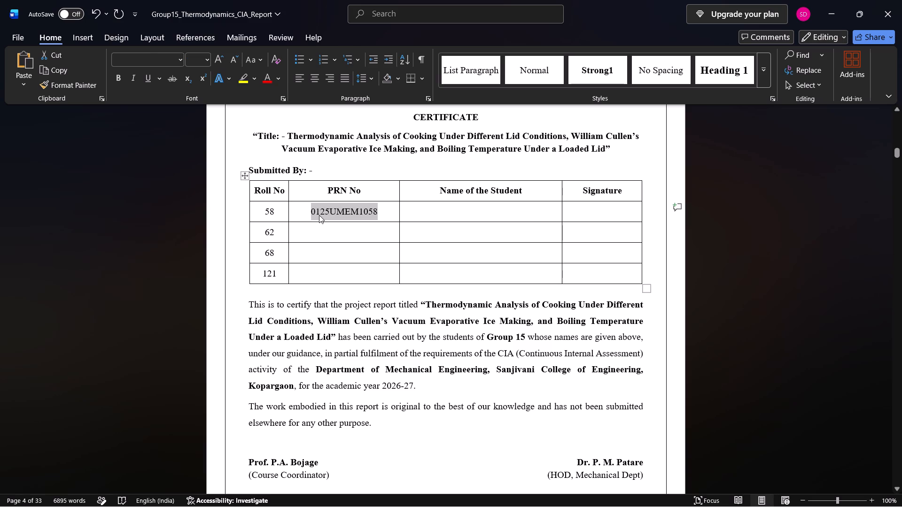
{"action": "left_click", "coordinate": [330, 230]}
{"action": "key", "text": "ctrl+v"}
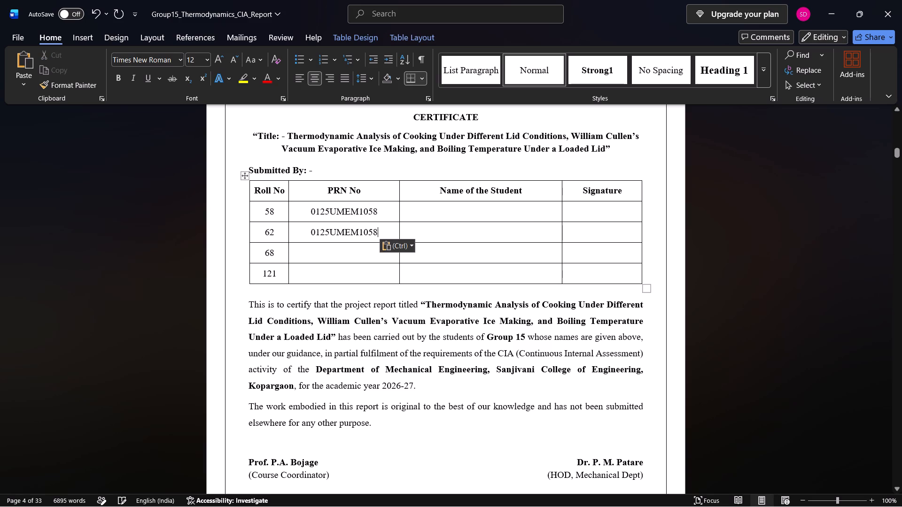
{"action": "key", "text": "BackSpace"}
{"action": "key", "text": "BackSpace"}
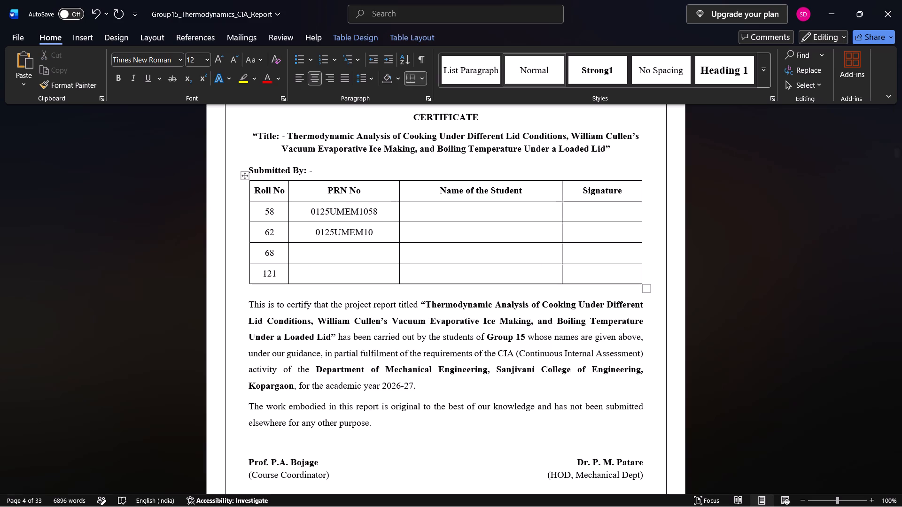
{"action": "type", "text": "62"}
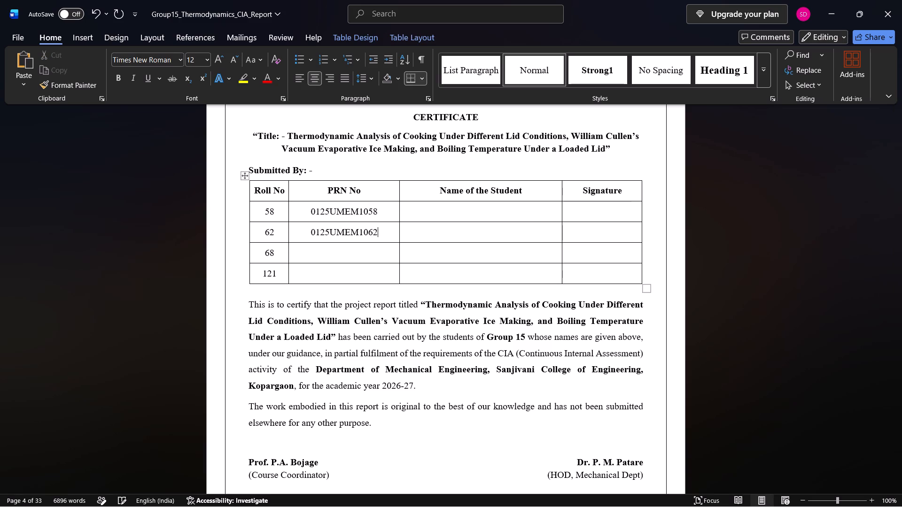
Fill the PRN No cells for roll numbers 68 and 121 with the copied PRN, replacing its ending with each roll number.
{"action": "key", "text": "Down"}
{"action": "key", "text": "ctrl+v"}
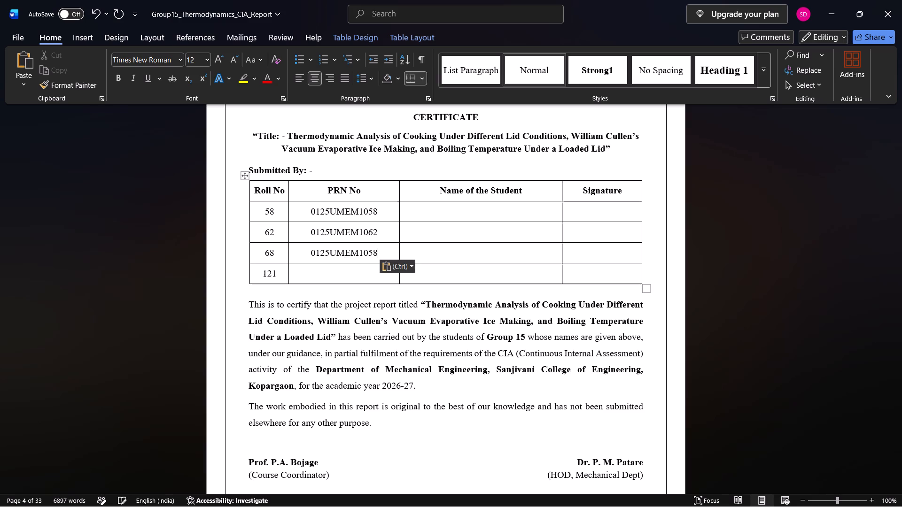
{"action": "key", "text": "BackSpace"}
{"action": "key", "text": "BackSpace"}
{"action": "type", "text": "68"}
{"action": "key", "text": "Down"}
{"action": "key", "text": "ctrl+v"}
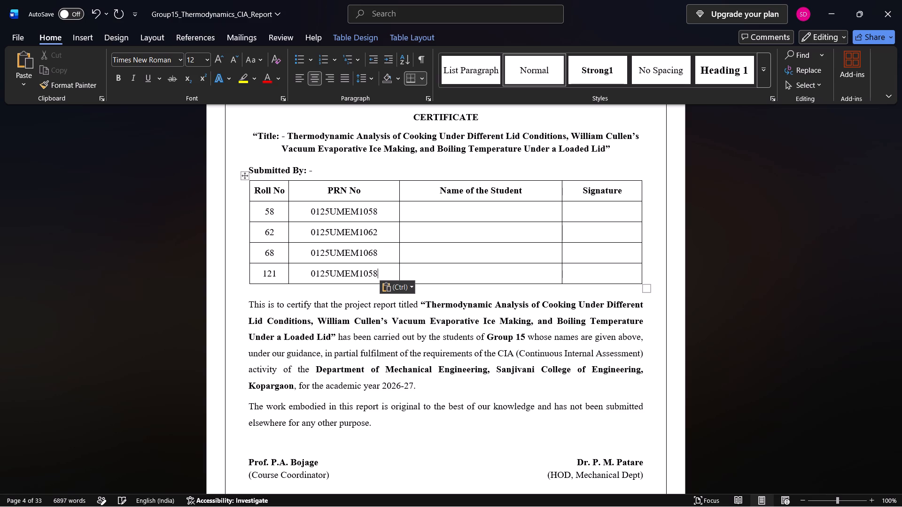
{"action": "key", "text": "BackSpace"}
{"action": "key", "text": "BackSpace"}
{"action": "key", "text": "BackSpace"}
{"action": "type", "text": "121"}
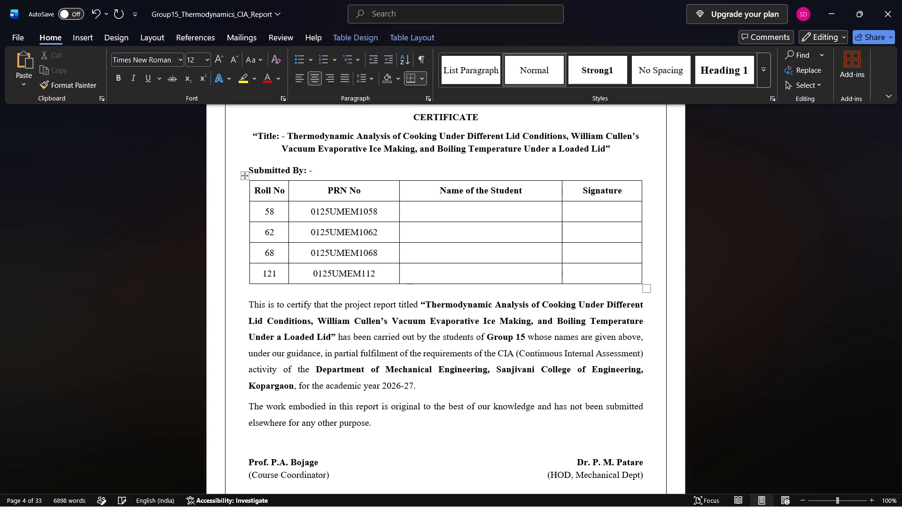
Enter the students' names in capitals, with middle initials, in the certificate table's rows for roll numbers 58 and 62.
{"action": "left_click", "coordinate": [459, 215]}
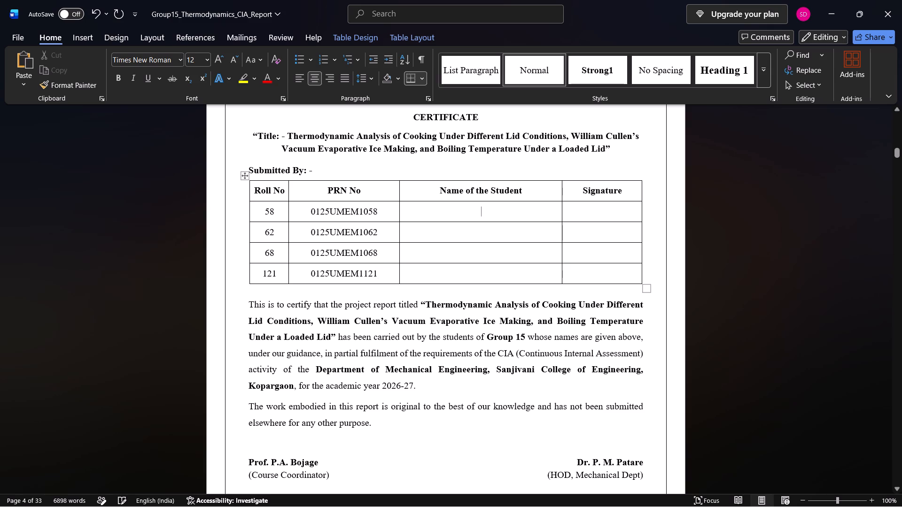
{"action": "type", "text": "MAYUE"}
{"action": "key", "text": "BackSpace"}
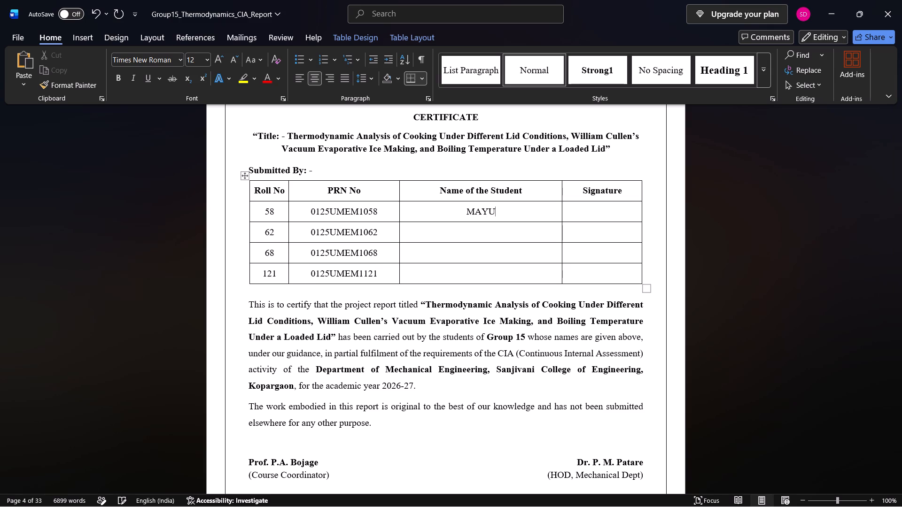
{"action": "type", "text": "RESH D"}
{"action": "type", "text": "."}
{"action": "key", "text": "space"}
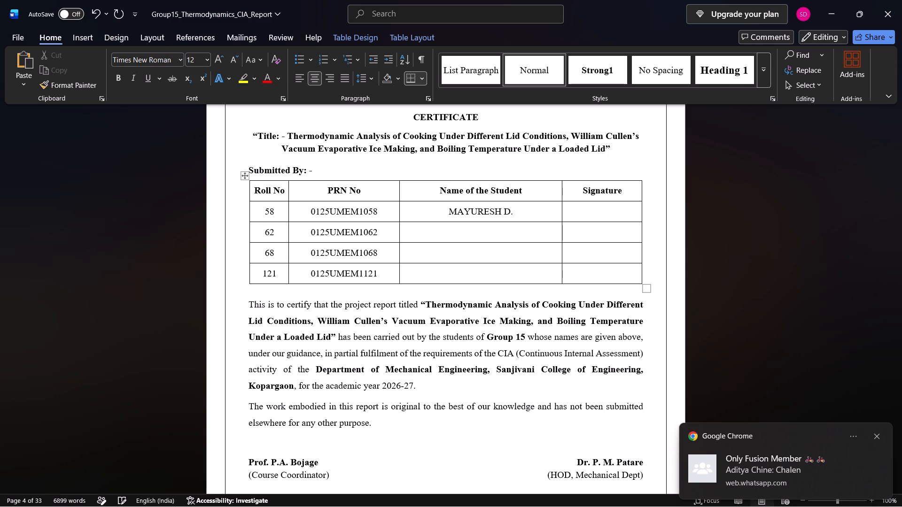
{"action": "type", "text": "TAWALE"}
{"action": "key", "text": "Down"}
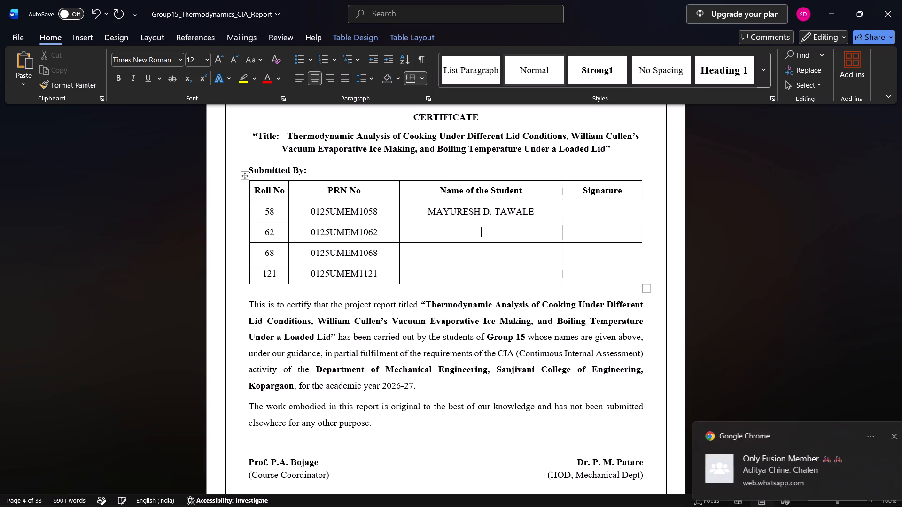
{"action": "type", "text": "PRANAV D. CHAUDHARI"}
Enter the students' names in capitals, with middle initials, in the certificate table's rows for roll numbers 68 and 121.
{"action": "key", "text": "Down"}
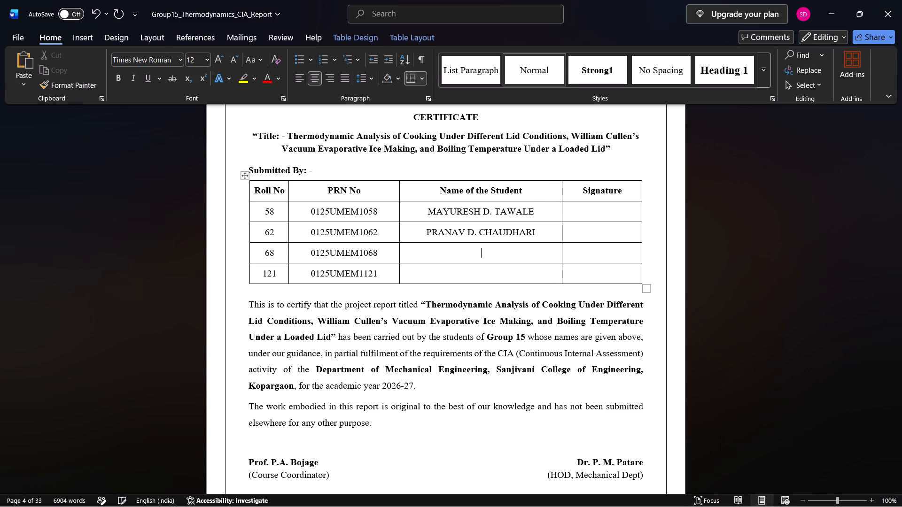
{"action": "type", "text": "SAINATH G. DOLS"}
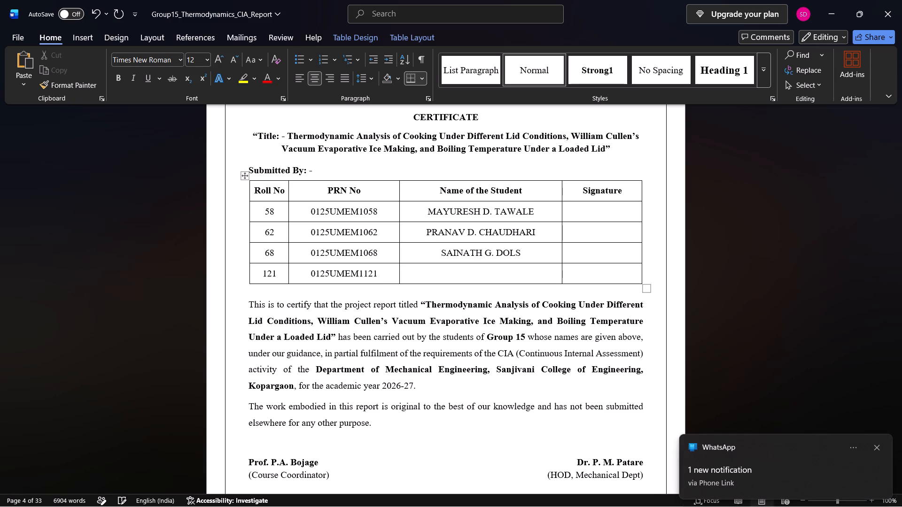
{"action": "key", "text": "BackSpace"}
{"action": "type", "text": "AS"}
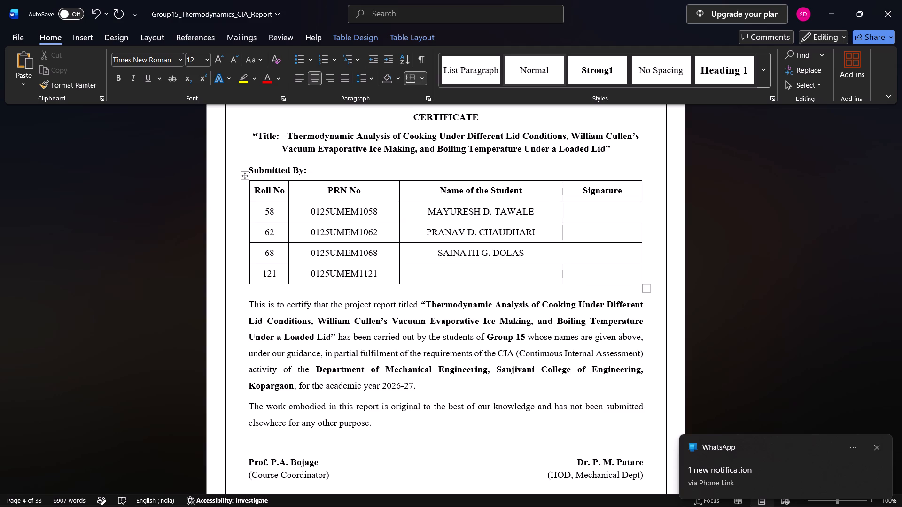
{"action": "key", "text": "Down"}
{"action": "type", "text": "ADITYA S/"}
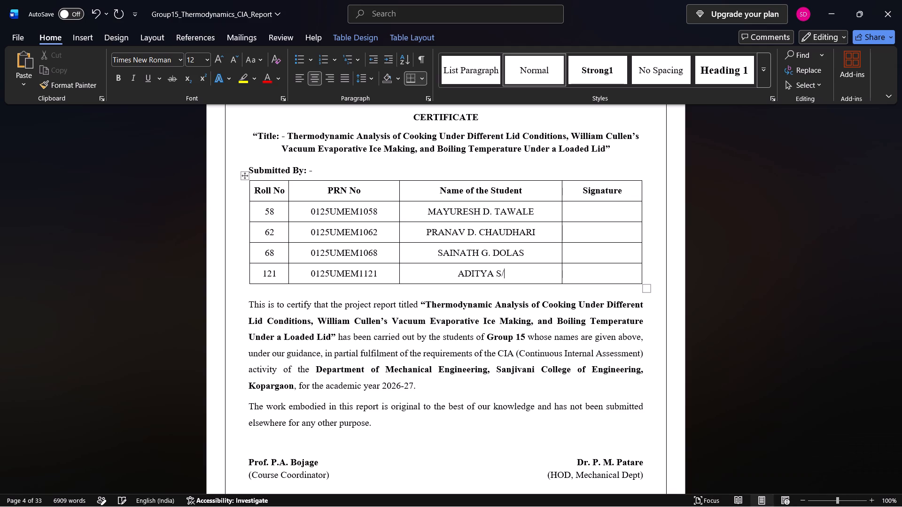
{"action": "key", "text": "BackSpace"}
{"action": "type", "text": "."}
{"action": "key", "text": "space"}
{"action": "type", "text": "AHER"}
Move "Place: Kopargaon" at the bottom of the certificate page onto its own line below the Date.
{"action": "scroll", "coordinate": [560, 499], "scroll_direction": "down", "scroll_amount": 10}
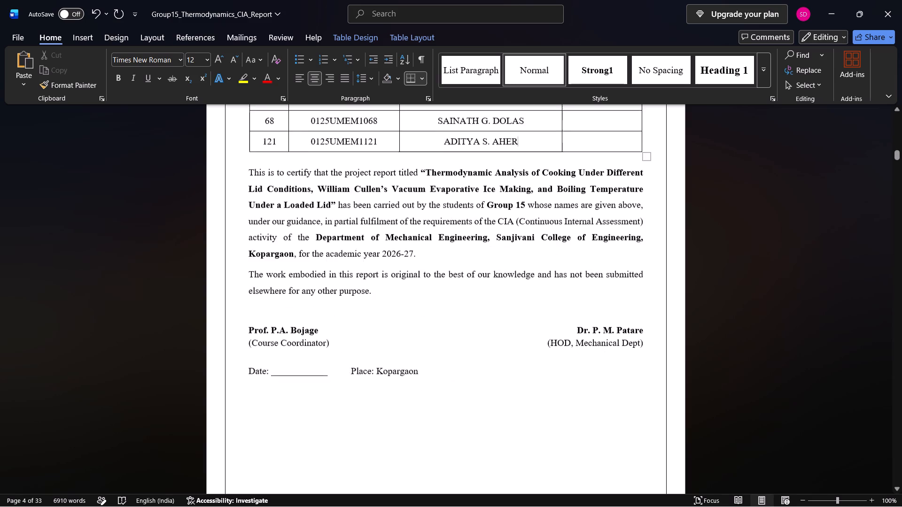
{"action": "scroll", "coordinate": [457, 231], "scroll_direction": "down", "scroll_amount": 10}
{"action": "scroll", "coordinate": [461, 228], "scroll_direction": "up", "scroll_amount": 7}
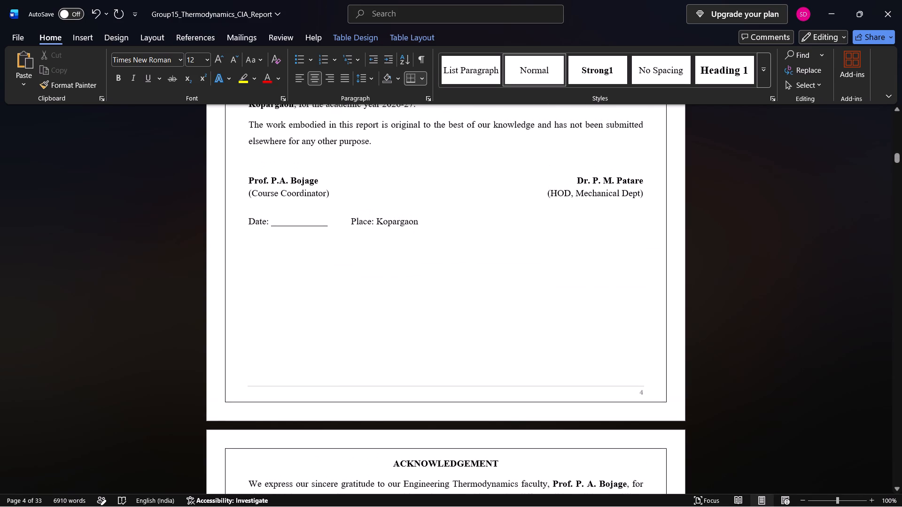
{"action": "left_click", "coordinate": [352, 223]}
{"action": "key", "text": "Return"}
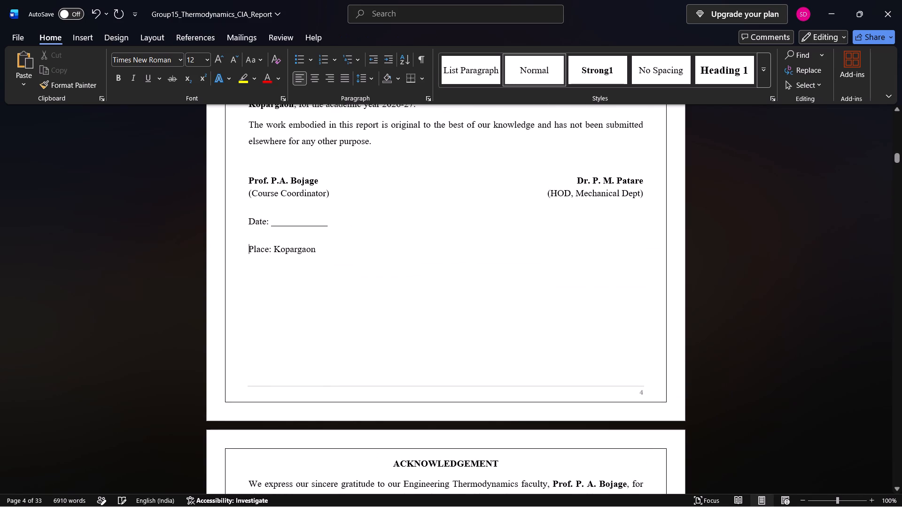
Copy the four students' roll numbers, PRNs and names from the certificate table into the Acknowledgement page's empty student table.
{"action": "scroll", "coordinate": [307, 250], "scroll_direction": "up", "scroll_amount": 3}
{"action": "scroll", "coordinate": [311, 253], "scroll_direction": "down", "scroll_amount": 14}
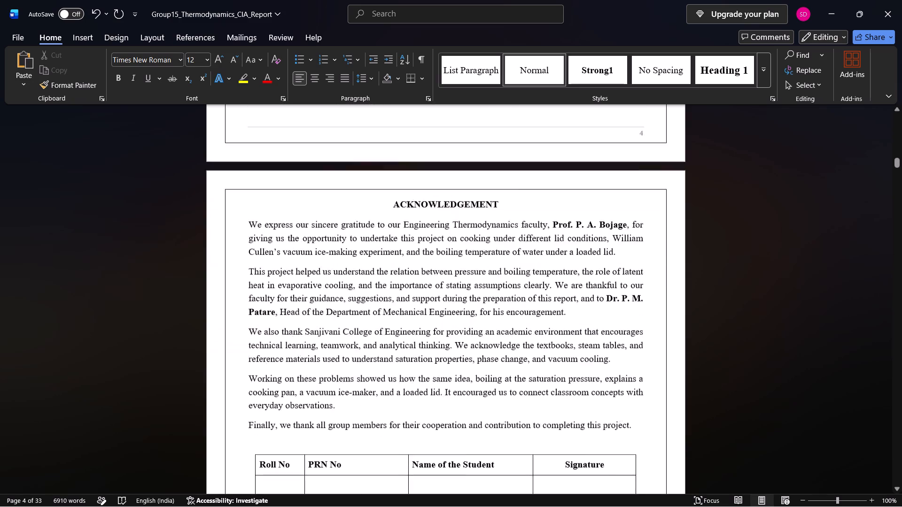
{"action": "scroll", "coordinate": [373, 297], "scroll_direction": "down", "scroll_amount": 14}
{"action": "scroll", "coordinate": [370, 300], "scroll_direction": "up", "scroll_amount": 10}
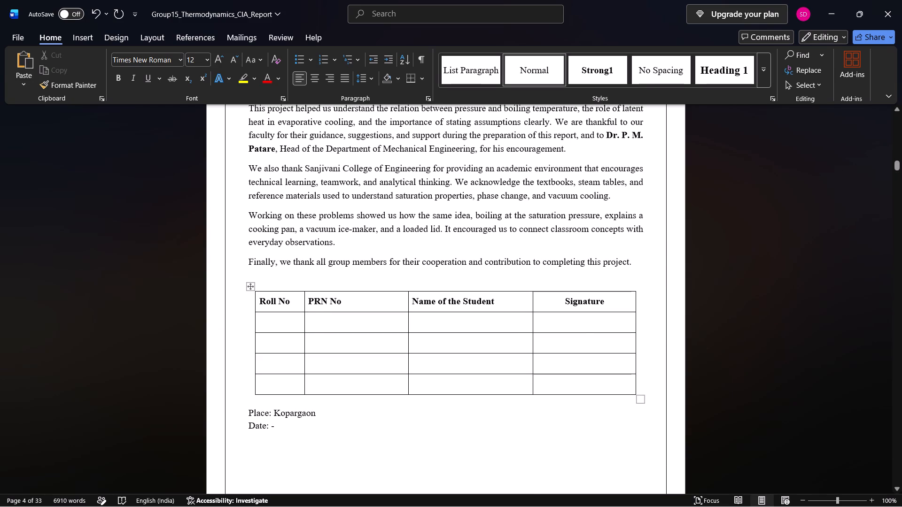
{"action": "scroll", "coordinate": [298, 323], "scroll_direction": "up", "scroll_amount": 4}
{"action": "scroll", "coordinate": [298, 323], "scroll_direction": "up", "scroll_amount": 20}
{"action": "scroll", "coordinate": [298, 323], "scroll_direction": "up", "scroll_amount": 1}
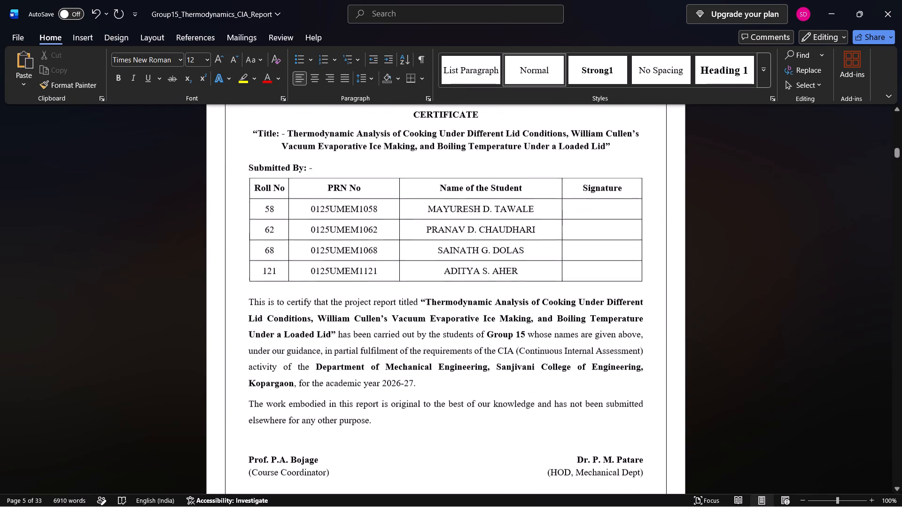
{"action": "left_click_drag", "start_coordinate": [262, 209], "coordinate": [508, 273]}
{"action": "key", "text": "ctrl+c"}
{"action": "scroll", "coordinate": [508, 278], "scroll_direction": "down", "scroll_amount": 20}
{"action": "scroll", "coordinate": [508, 278], "scroll_direction": "down", "scroll_amount": 2}
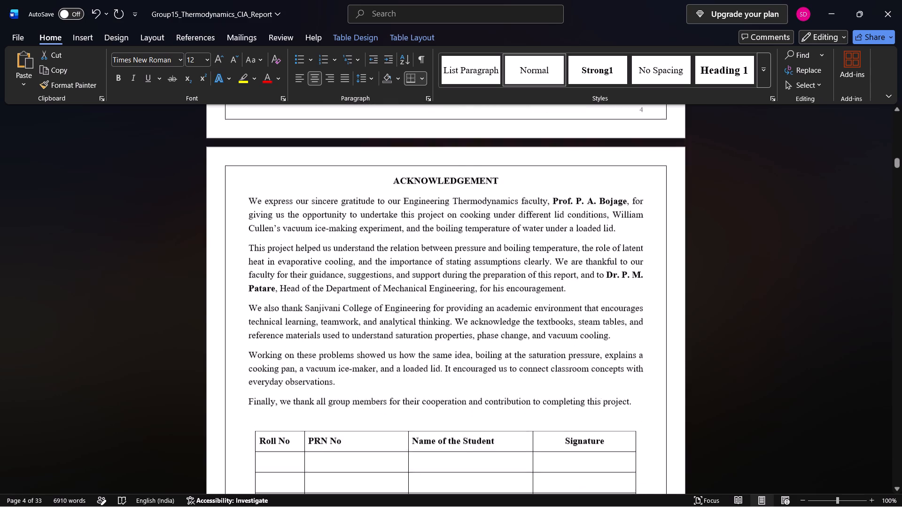
{"action": "scroll", "coordinate": [449, 290], "scroll_direction": "down", "scroll_amount": 6}
{"action": "left_click", "coordinate": [281, 235]}
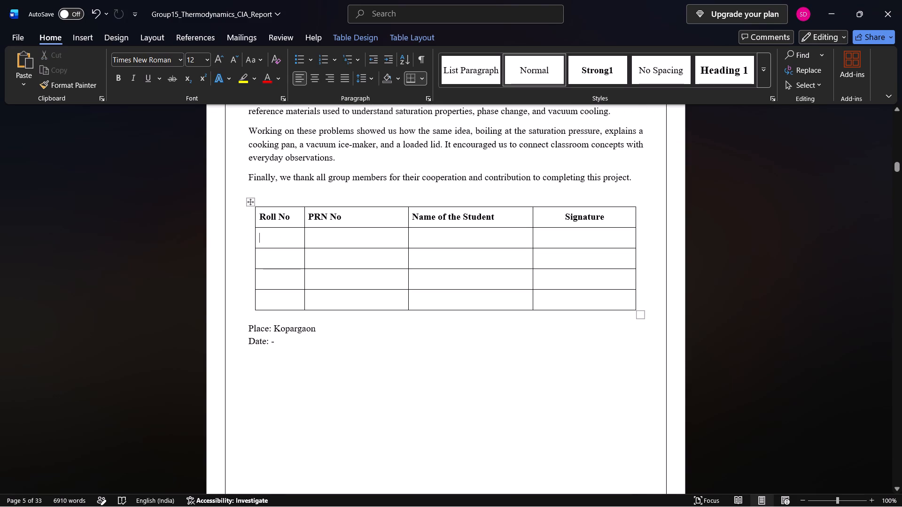
{"action": "key", "text": "ctrl+v"}
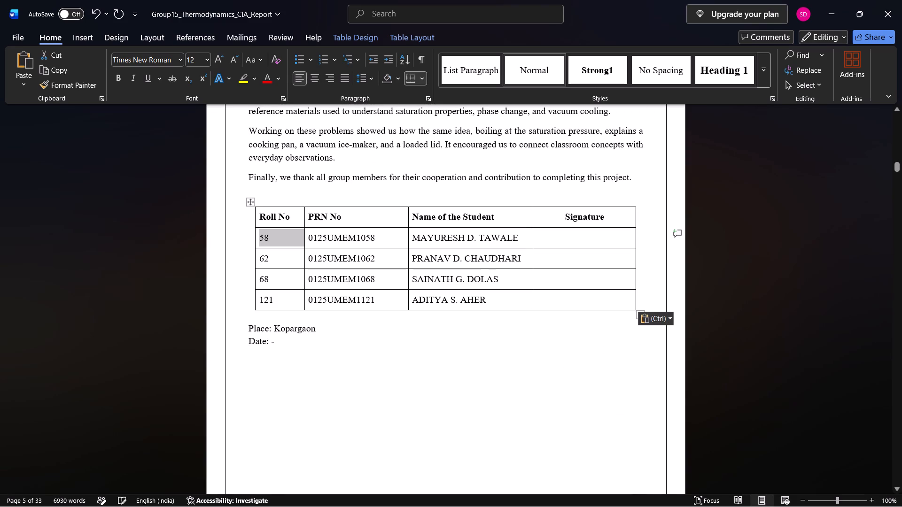
Centre the four students' roll numbers, PRNs and names in the Acknowledgement page's table.
{"action": "left_click_drag", "start_coordinate": [284, 298], "coordinate": [269, 286]}
{"action": "left_click", "coordinate": [521, 299]}
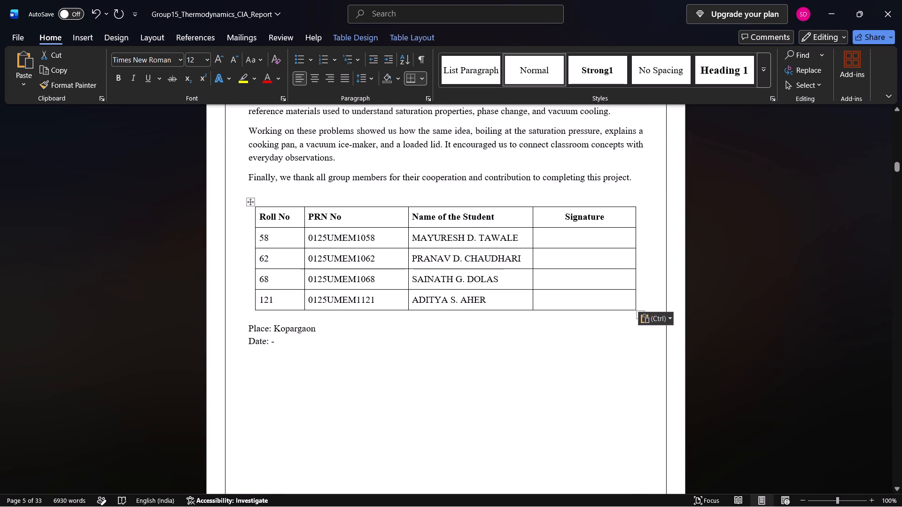
{"action": "left_click_drag", "start_coordinate": [517, 302], "coordinate": [279, 229]}
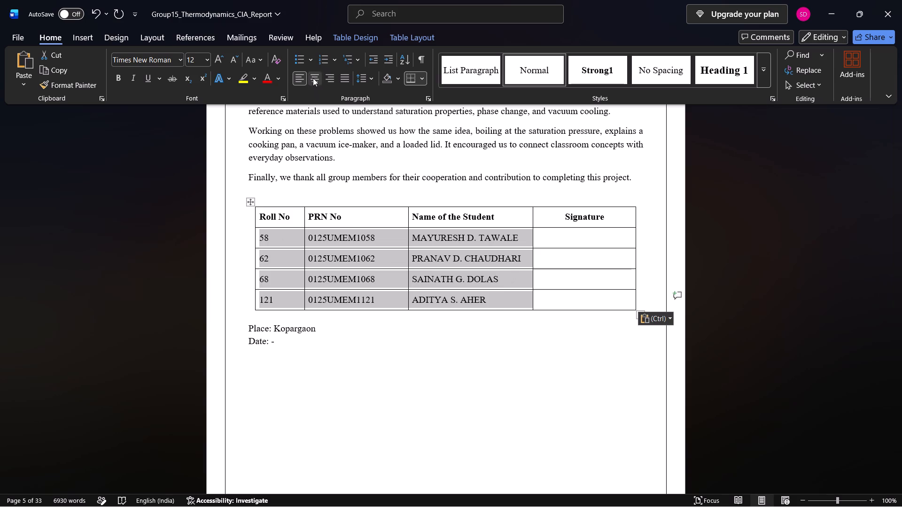
{"action": "left_click", "coordinate": [313, 78]}
{"action": "left_click", "coordinate": [486, 393]}
Review the index page, the marks table and the cover page with its student details.
{"action": "scroll", "coordinate": [505, 357], "scroll_direction": "down", "scroll_amount": 15}
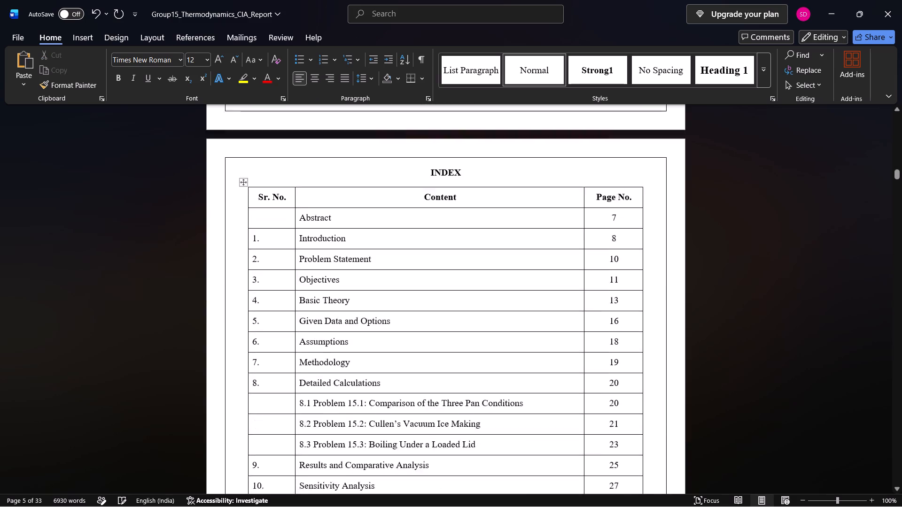
{"action": "scroll", "coordinate": [497, 382], "scroll_direction": "down", "scroll_amount": 17}
{"action": "scroll", "coordinate": [503, 394], "scroll_direction": "up", "scroll_amount": 20}
{"action": "scroll", "coordinate": [503, 394], "scroll_direction": "up", "scroll_amount": 10}
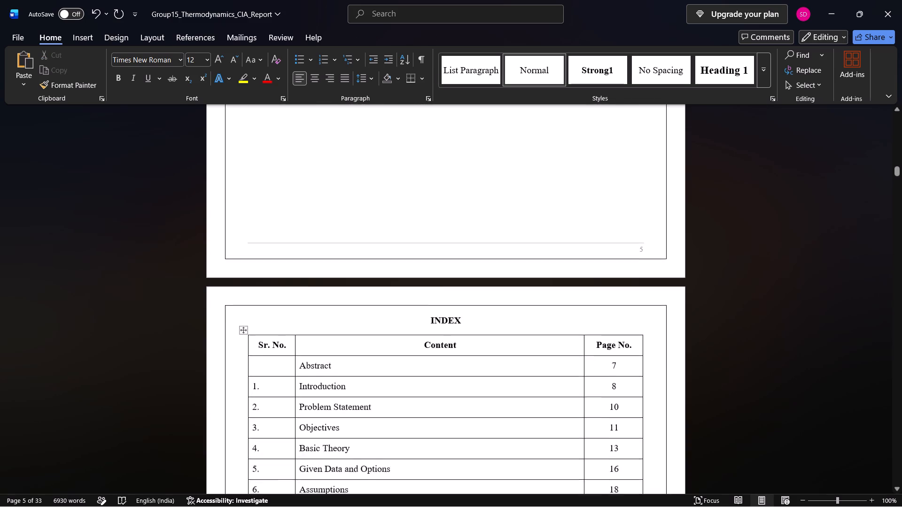
{"action": "scroll", "coordinate": [494, 364], "scroll_direction": "up", "scroll_amount": 20}
{"action": "scroll", "coordinate": [494, 364], "scroll_direction": "up", "scroll_amount": 20}
{"action": "scroll", "coordinate": [494, 364], "scroll_direction": "up", "scroll_amount": 19}
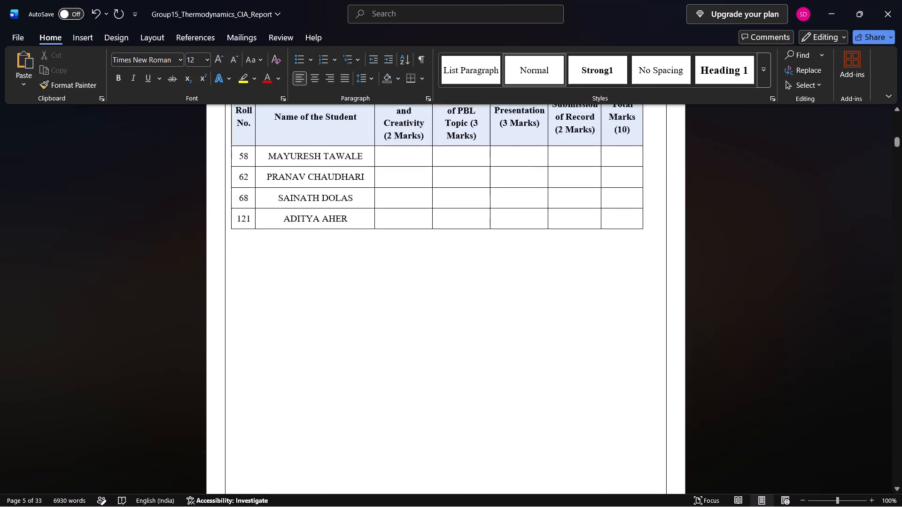
{"action": "scroll", "coordinate": [461, 319], "scroll_direction": "up", "scroll_amount": 20}
{"action": "scroll", "coordinate": [461, 319], "scroll_direction": "up", "scroll_amount": 20}
{"action": "scroll", "coordinate": [461, 319], "scroll_direction": "up", "scroll_amount": 16}
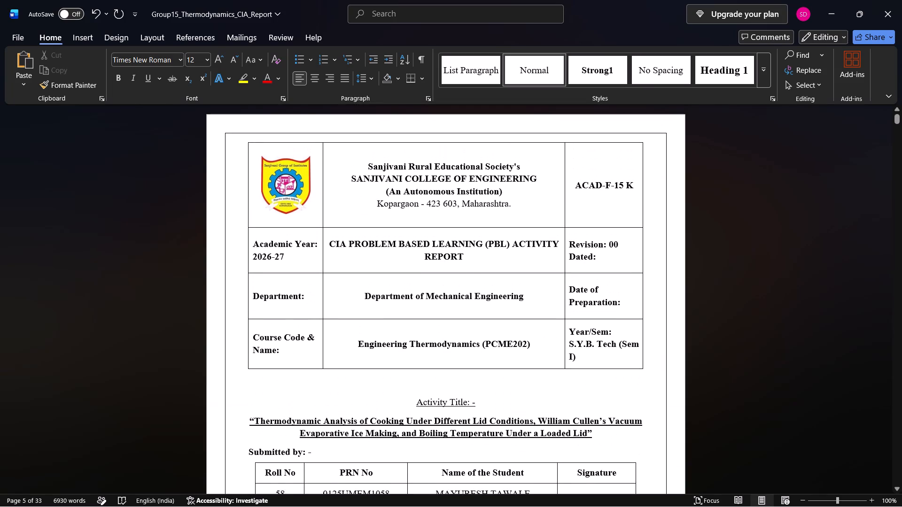
{"action": "scroll", "coordinate": [443, 327], "scroll_direction": "down", "scroll_amount": 2}
{"action": "scroll", "coordinate": [443, 332], "scroll_direction": "down", "scroll_amount": 1, "text": "ctrl"}
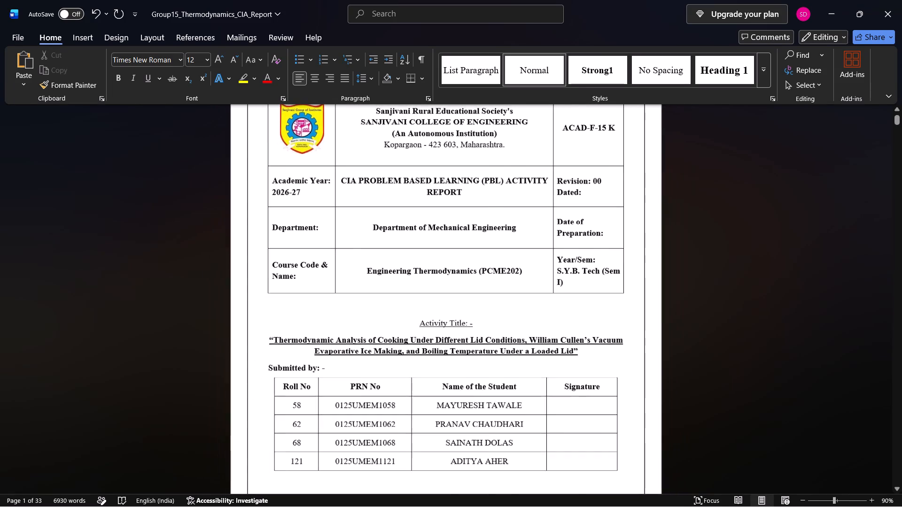
{"action": "scroll", "coordinate": [580, 324], "scroll_direction": "up", "scroll_amount": 3, "text": "ctrl"}
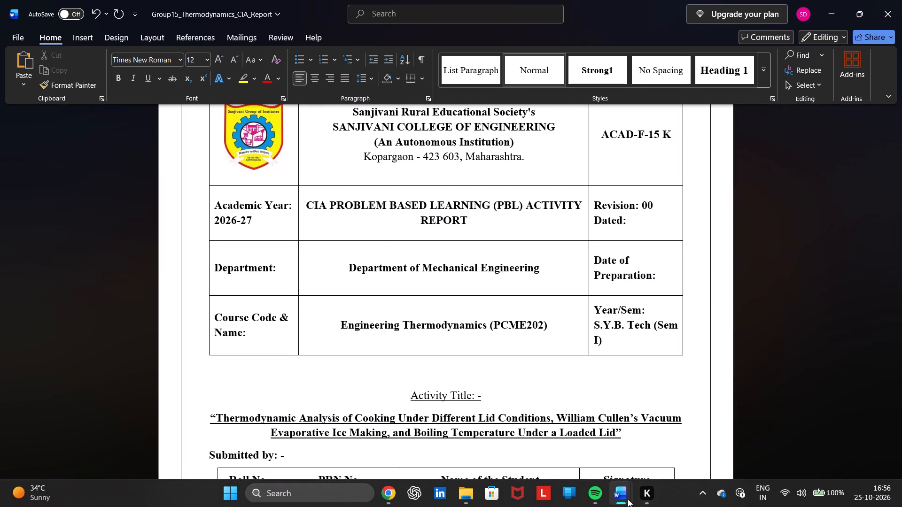
Switch to the Thermo_Report_MQC_Format document and examine its cover, marks table, certificate, acknowledgement and opening report pages.
{"action": "left_click", "coordinate": [567, 432]}
{"action": "scroll", "coordinate": [508, 297], "scroll_direction": "down", "scroll_amount": 4}
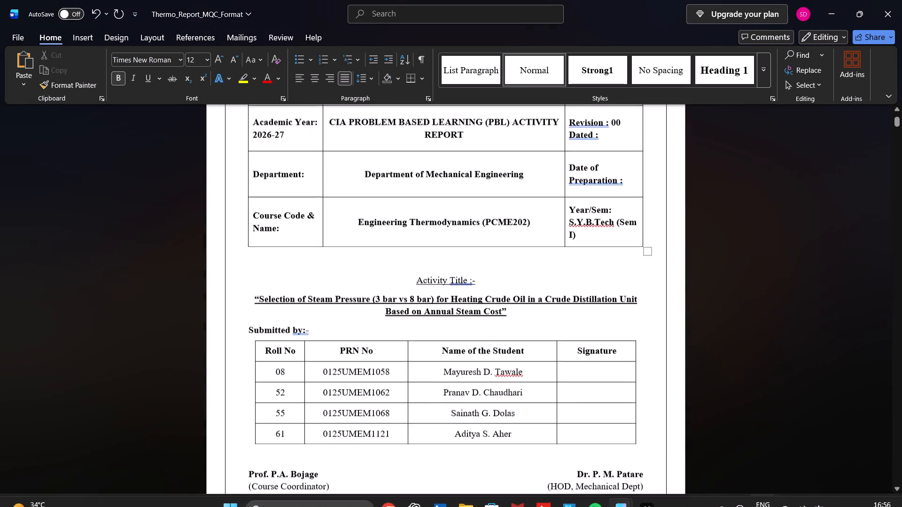
{"action": "scroll", "coordinate": [508, 319], "scroll_direction": "down", "scroll_amount": 20}
{"action": "scroll", "coordinate": [508, 319], "scroll_direction": "down", "scroll_amount": 18}
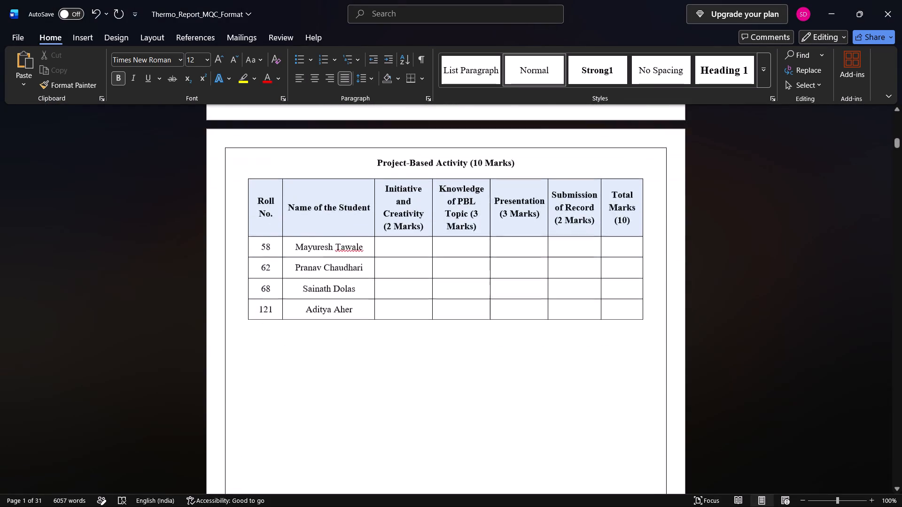
{"action": "scroll", "coordinate": [550, 298], "scroll_direction": "down", "scroll_amount": 20}
{"action": "scroll", "coordinate": [565, 307], "scroll_direction": "up", "scroll_amount": 12}
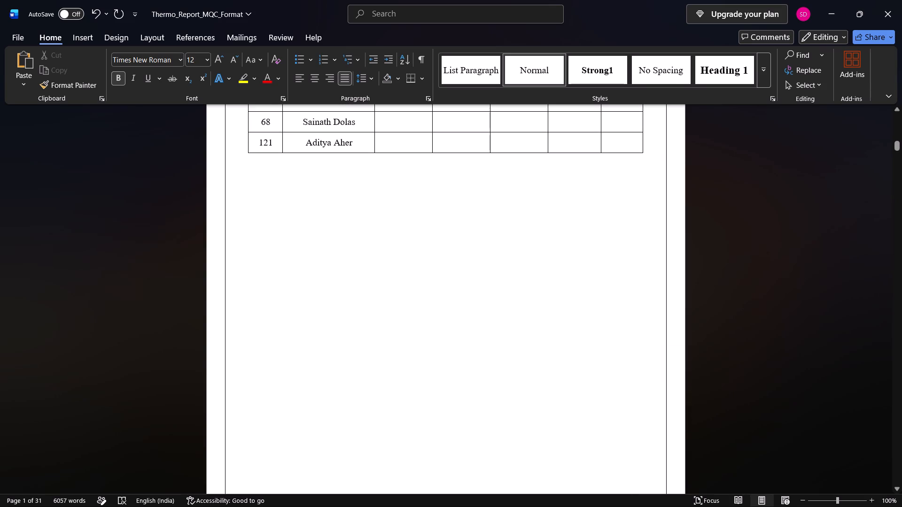
{"action": "scroll", "coordinate": [565, 269], "scroll_direction": "down", "scroll_amount": 20}
{"action": "scroll", "coordinate": [566, 297], "scroll_direction": "down", "scroll_amount": 10}
{"action": "scroll", "coordinate": [567, 306], "scroll_direction": "up", "scroll_amount": 19}
{"action": "scroll", "coordinate": [570, 309], "scroll_direction": "up", "scroll_amount": 2}
{"action": "scroll", "coordinate": [570, 308], "scroll_direction": "down", "scroll_amount": 5}
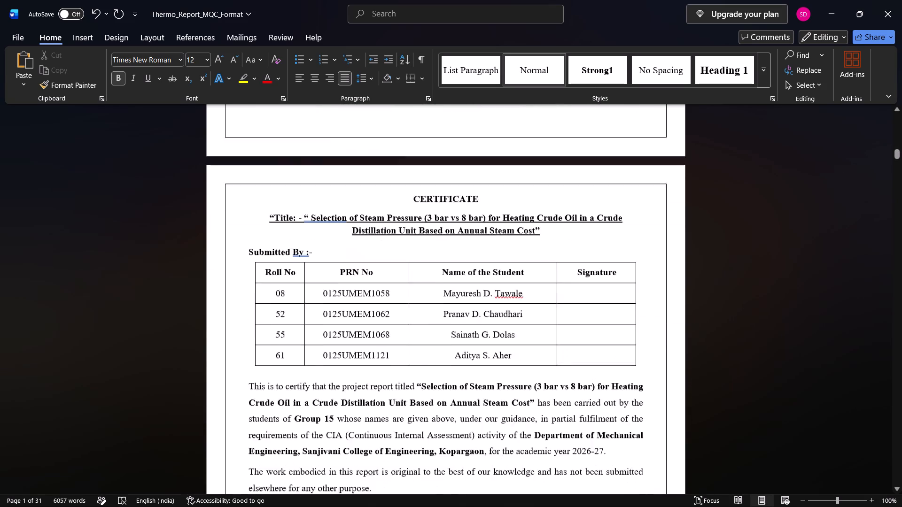
{"action": "scroll", "coordinate": [578, 306], "scroll_direction": "down", "scroll_amount": 20}
{"action": "scroll", "coordinate": [578, 306], "scroll_direction": "down", "scroll_amount": 19}
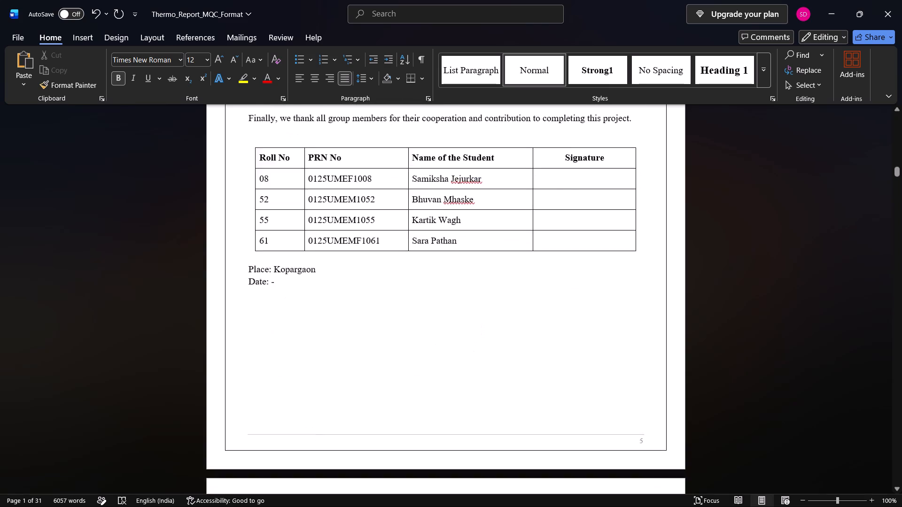
{"action": "scroll", "coordinate": [580, 297], "scroll_direction": "down", "scroll_amount": 20}
{"action": "scroll", "coordinate": [580, 297], "scroll_direction": "down", "scroll_amount": 19}
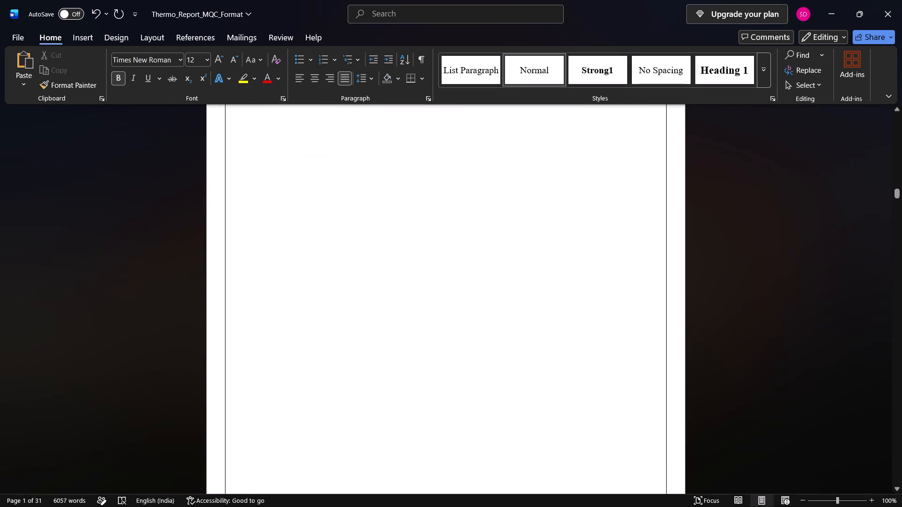
{"action": "scroll", "coordinate": [568, 300], "scroll_direction": "down", "scroll_amount": 20}
{"action": "scroll", "coordinate": [568, 300], "scroll_direction": "down", "scroll_amount": 4}
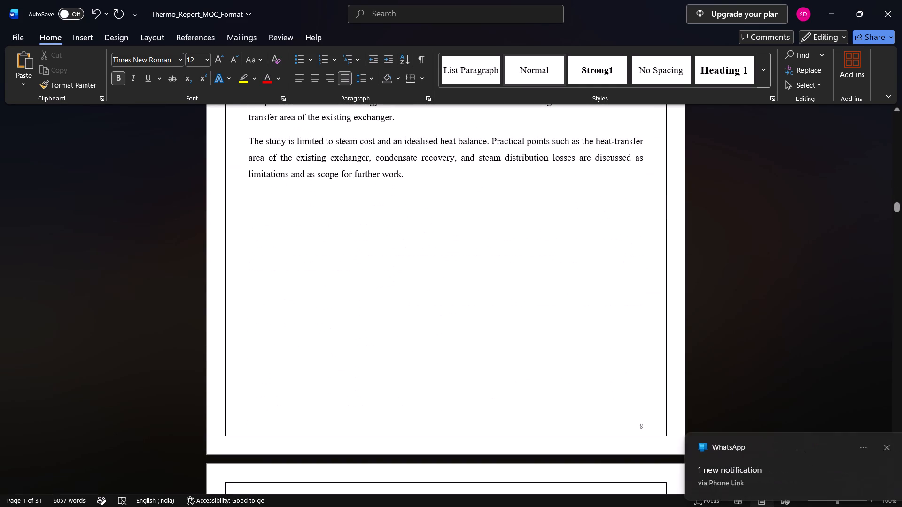
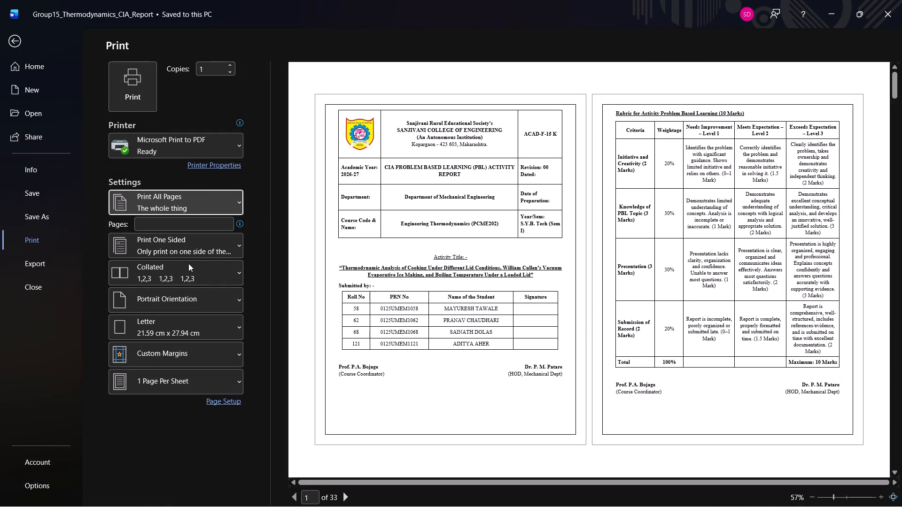
Set the report's print paper size to A4, 21 cm x 29.7 cm.
{"action": "left_click", "coordinate": [206, 321]}
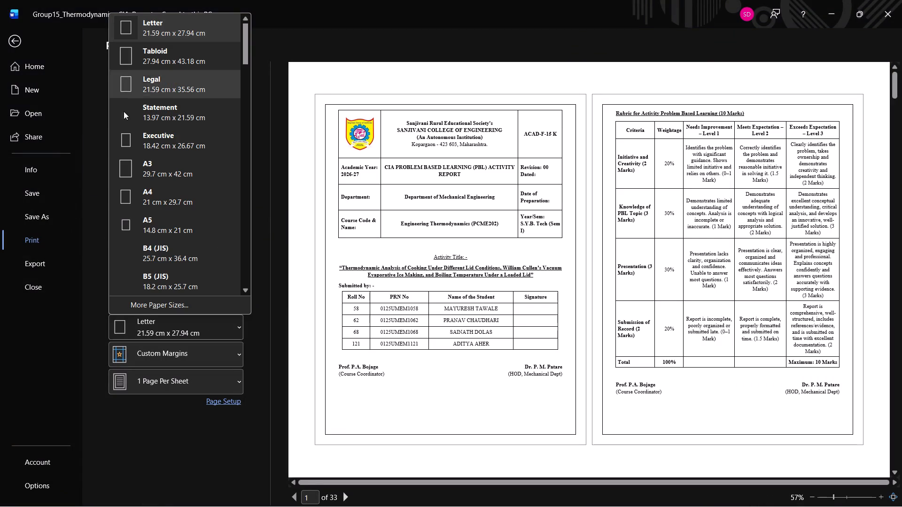
{"action": "left_click", "coordinate": [145, 193]}
Print the whole report to a PDF in the Downloads folder, naming the file "G15 THERMO REPORT".
{"action": "left_click", "coordinate": [140, 103]}
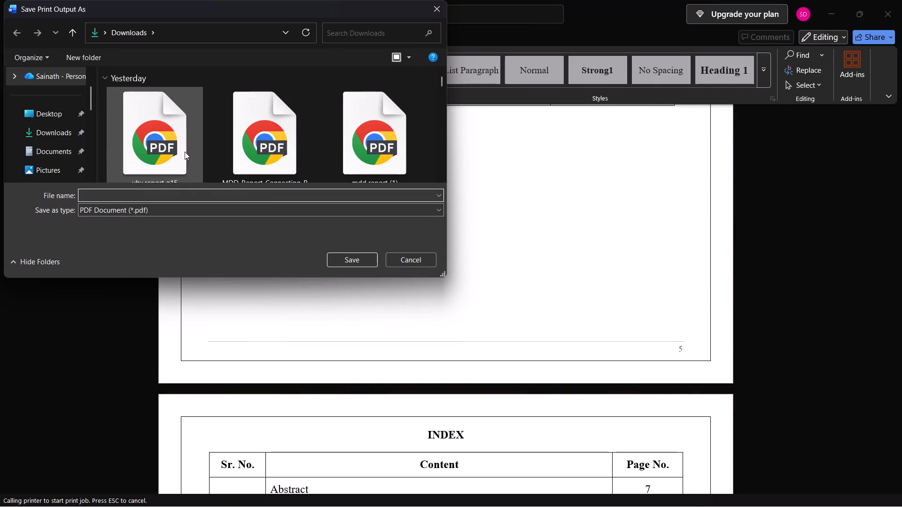
{"action": "scroll", "coordinate": [199, 159], "scroll_direction": "down", "scroll_amount": 1}
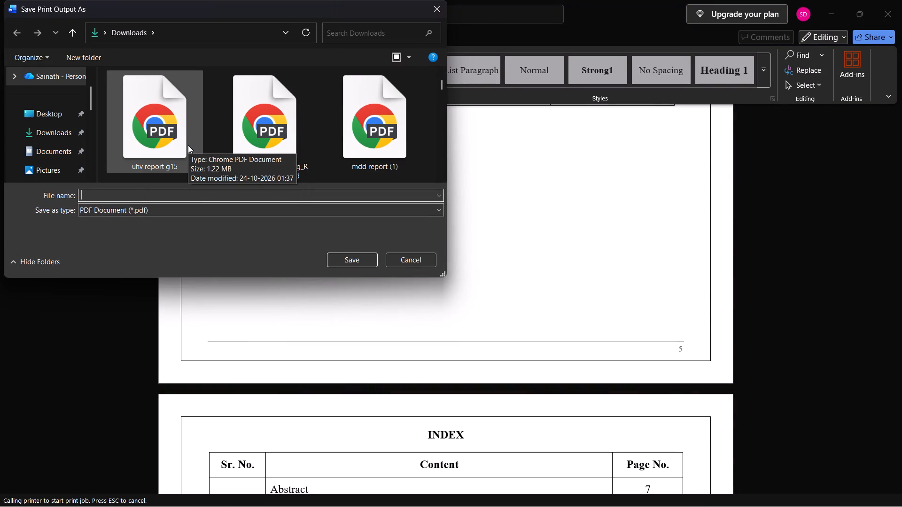
{"action": "type", "text": "G15"}
{"action": "key", "text": "space"}
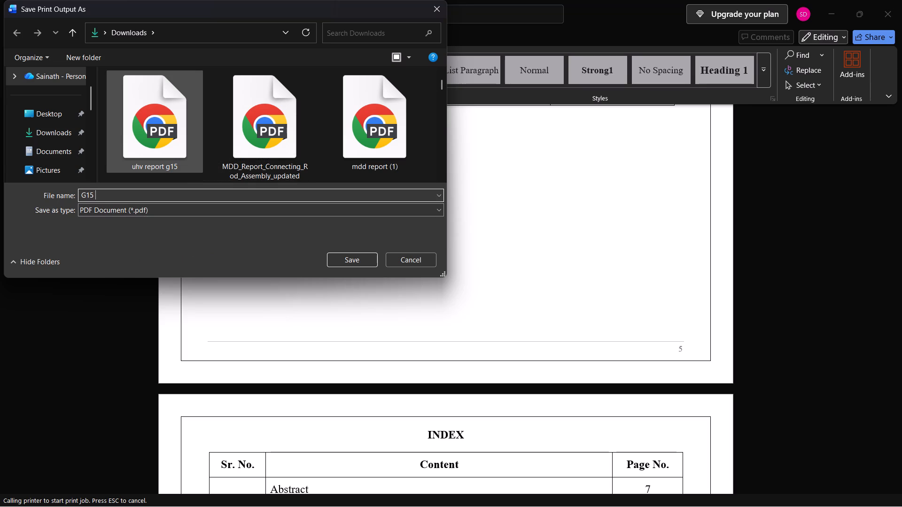
{"action": "type", "text": "THER"}
{"action": "type", "text": "MO P"}
{"action": "key", "text": "BackSpace"}
{"action": "type", "text": "REPORT"}
{"action": "key", "text": "Return"}
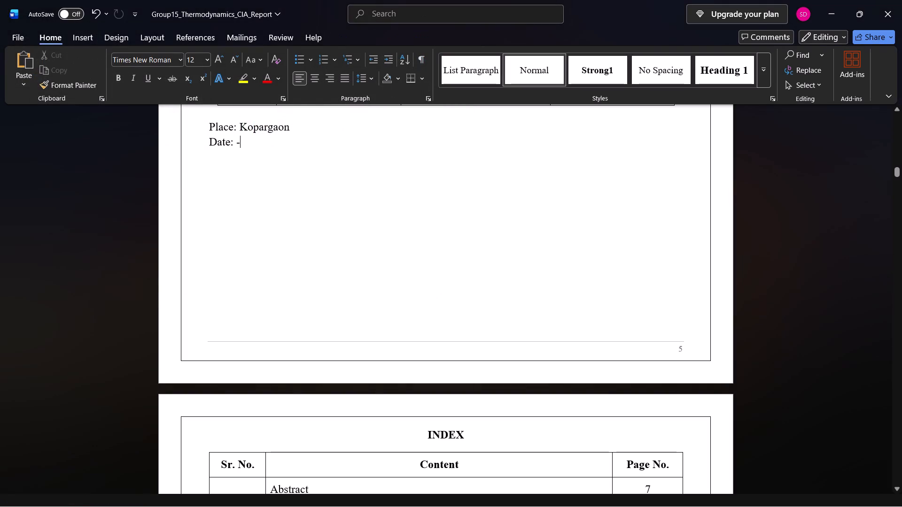
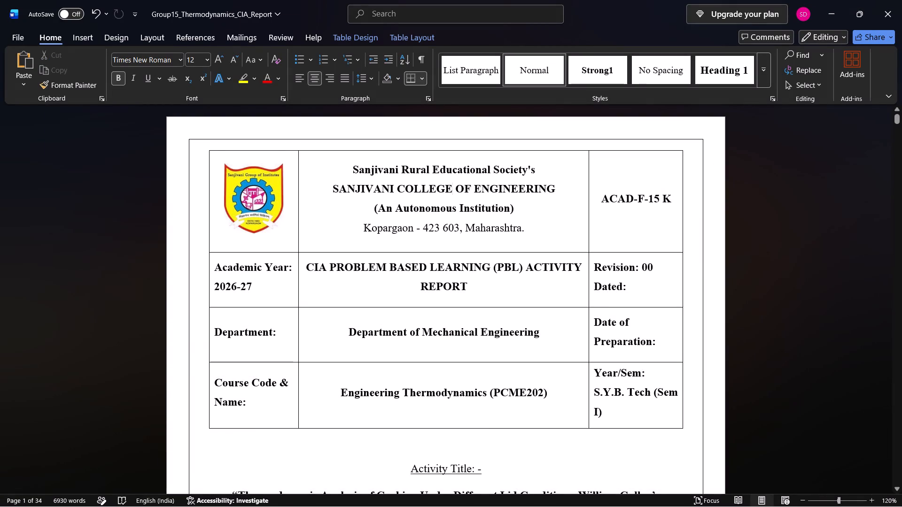
Check the cover page's institute and course table, the activity title and the table of submitting students.
{"action": "left_click", "coordinate": [439, 213]}
{"action": "left_click", "coordinate": [428, 229]}
{"action": "left_click", "coordinate": [356, 272]}
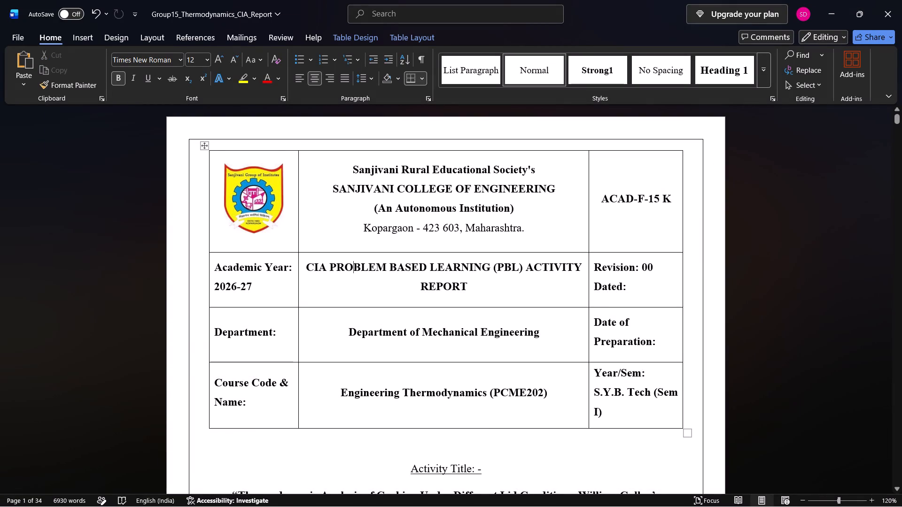
{"action": "left_click", "coordinate": [254, 266]}
{"action": "left_click", "coordinate": [629, 203]}
{"action": "scroll", "coordinate": [618, 230], "scroll_direction": "down", "scroll_amount": 4}
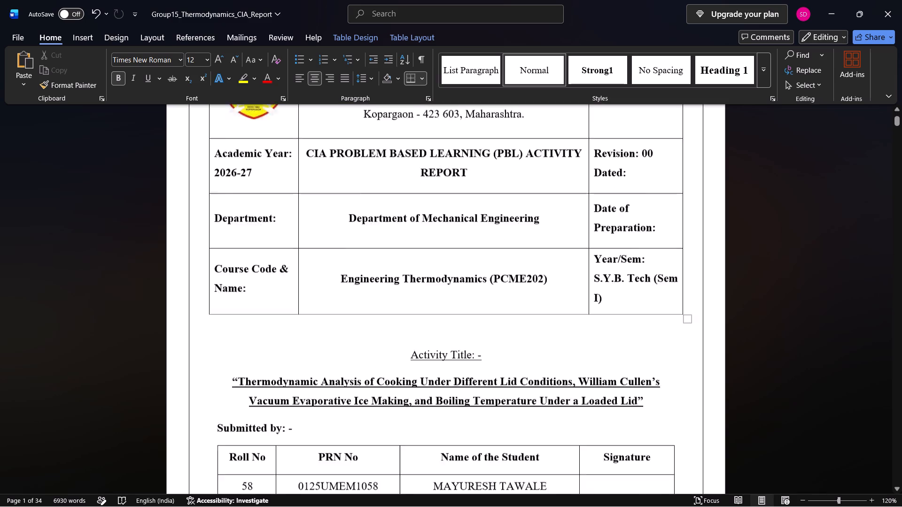
{"action": "scroll", "coordinate": [571, 358], "scroll_direction": "down", "scroll_amount": 8}
{"action": "left_click", "coordinate": [497, 283]}
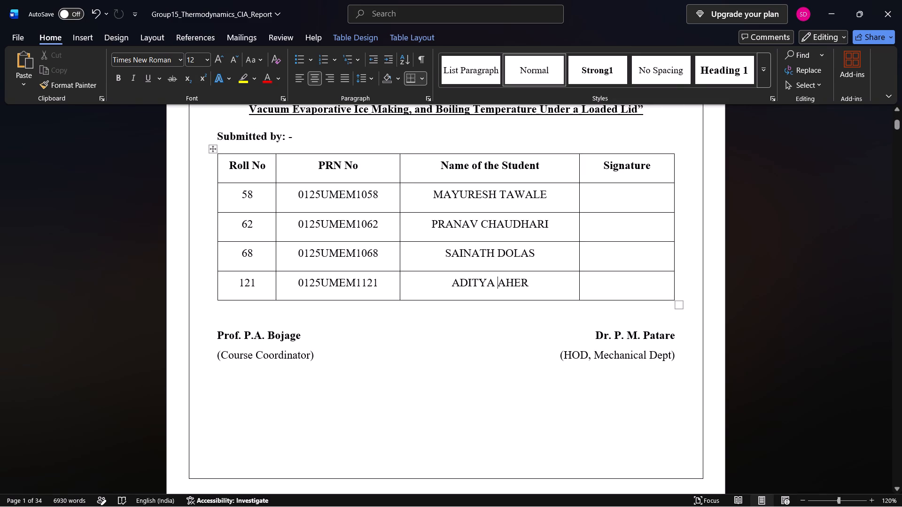
Review the report's opening pages: the cover page with its student table, the activity rubric and the Project-Based Activity marks table.
{"action": "left_click", "coordinate": [630, 330]}
{"action": "left_click", "coordinate": [645, 334]}
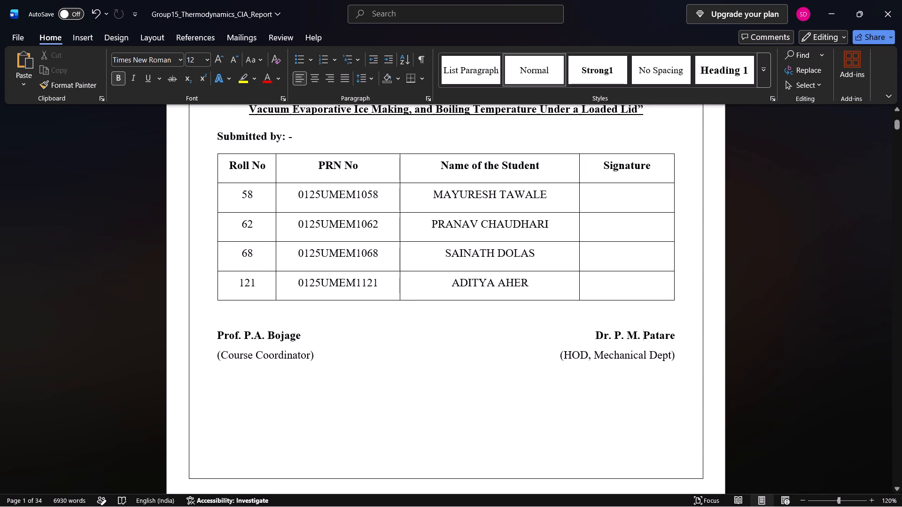
{"action": "scroll", "coordinate": [289, 256], "scroll_direction": "down", "scroll_amount": 13}
{"action": "left_click", "coordinate": [412, 149]}
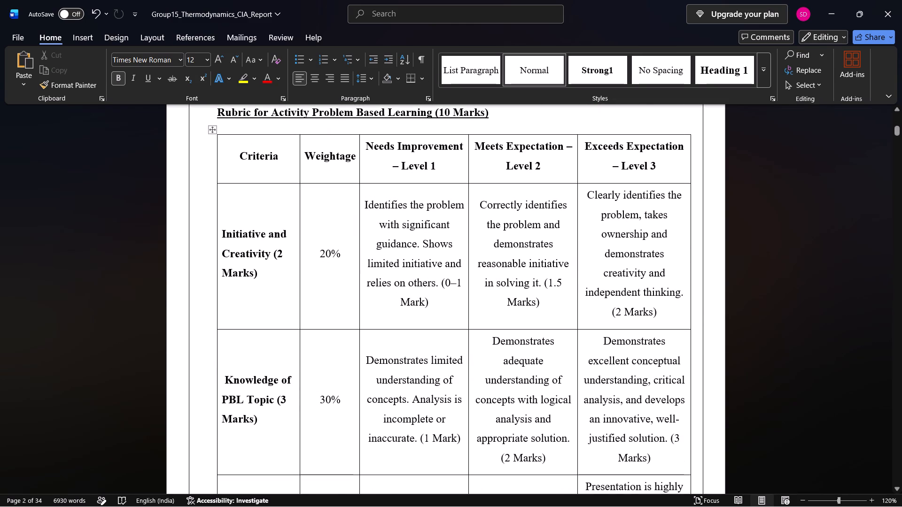
{"action": "left_click", "coordinate": [430, 116]}
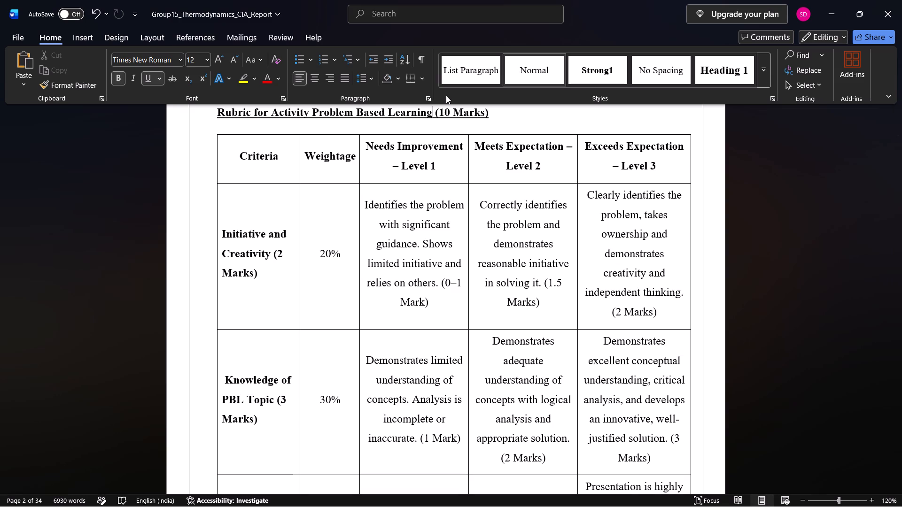
{"action": "scroll", "coordinate": [465, 138], "scroll_direction": "down", "scroll_amount": 20}
{"action": "scroll", "coordinate": [465, 138], "scroll_direction": "down", "scroll_amount": 5}
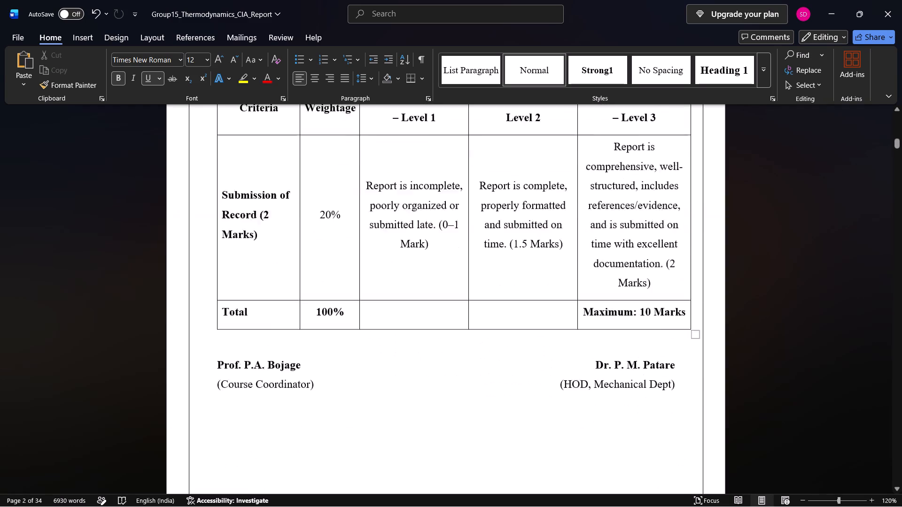
{"action": "scroll", "coordinate": [451, 234], "scroll_direction": "down", "scroll_amount": 20}
{"action": "scroll", "coordinate": [451, 234], "scroll_direction": "down", "scroll_amount": 10}
{"action": "scroll", "coordinate": [449, 238], "scroll_direction": "up", "scroll_amount": 11}
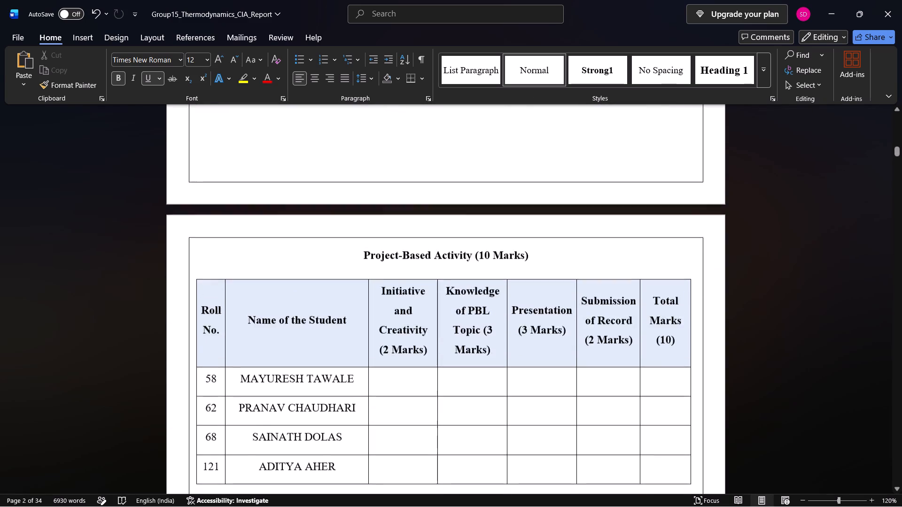
{"action": "scroll", "coordinate": [454, 238], "scroll_direction": "up", "scroll_amount": 18}
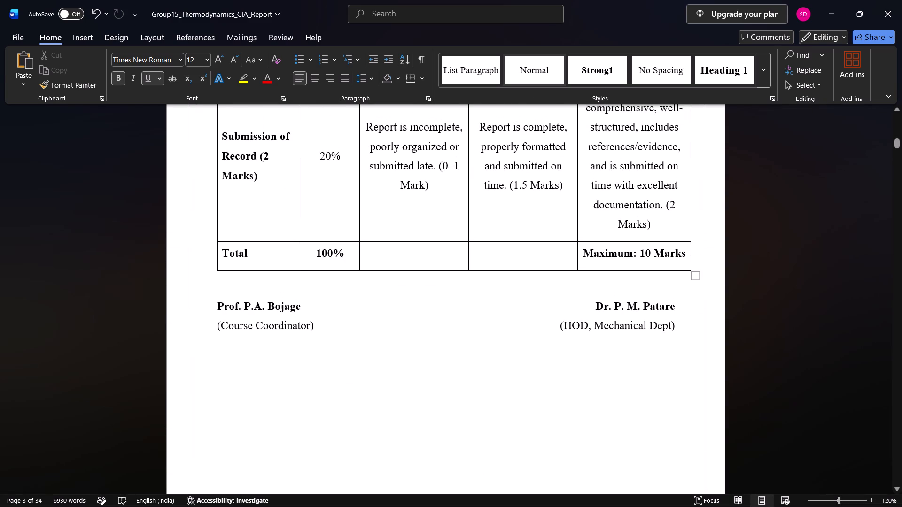
{"action": "scroll", "coordinate": [448, 232], "scroll_direction": "up", "scroll_amount": 19}
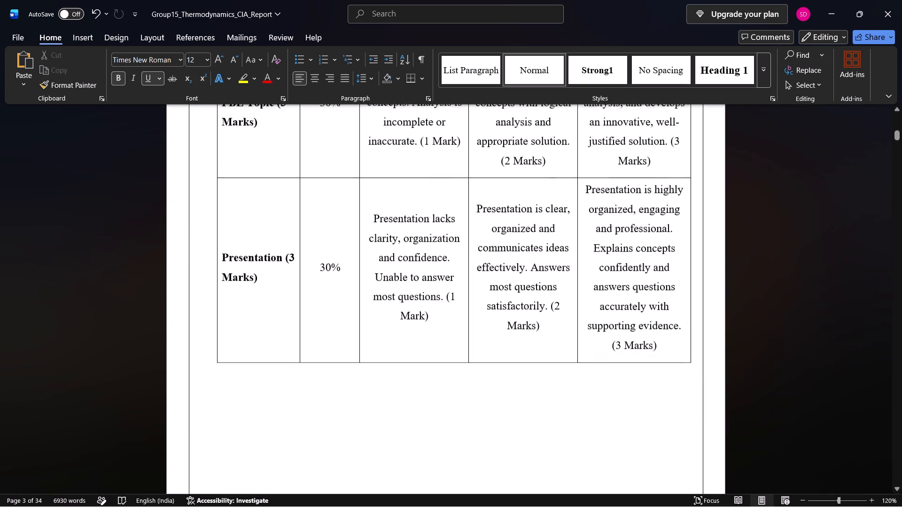
{"action": "scroll", "coordinate": [448, 232], "scroll_direction": "up", "scroll_amount": 6}
{"action": "scroll", "coordinate": [448, 52], "scroll_direction": "up", "scroll_amount": 4}
{"action": "scroll", "coordinate": [522, 253], "scroll_direction": "up", "scroll_amount": 11}
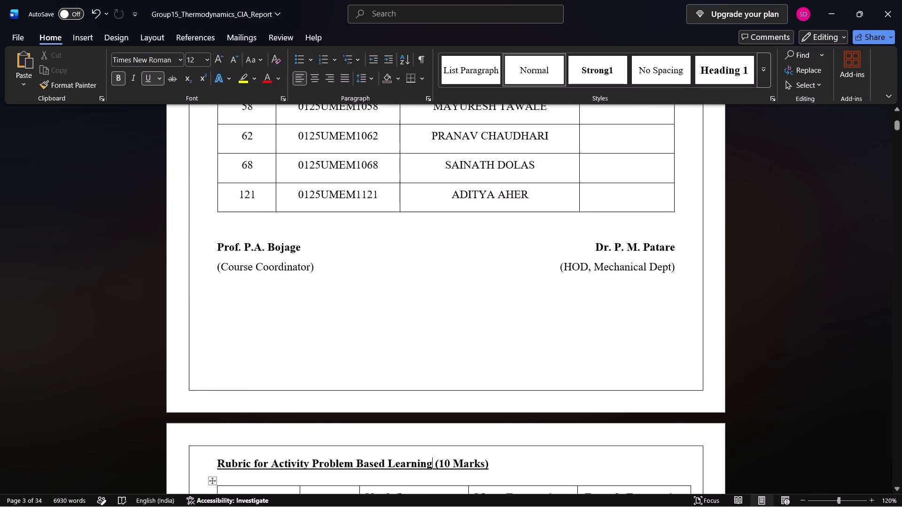
{"action": "scroll", "coordinate": [518, 233], "scroll_direction": "up", "scroll_amount": 15}
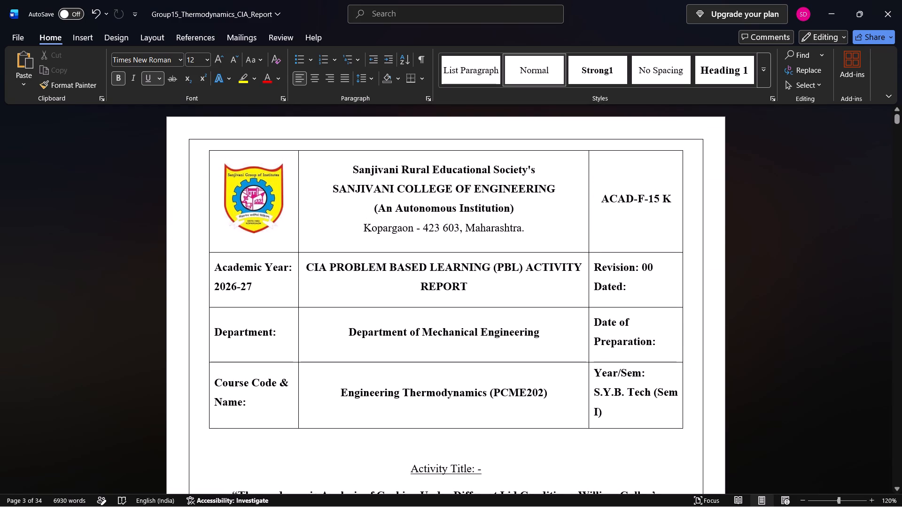
{"action": "scroll", "coordinate": [478, 169], "scroll_direction": "up", "scroll_amount": 4}
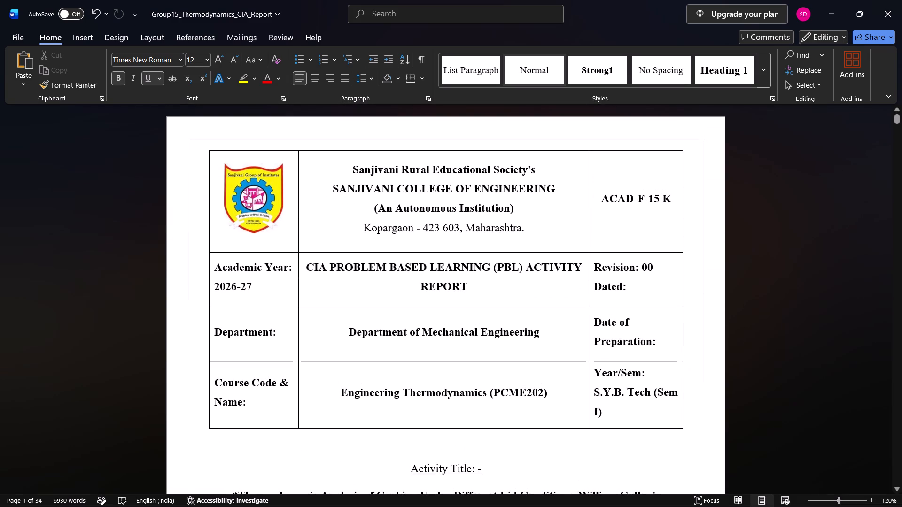